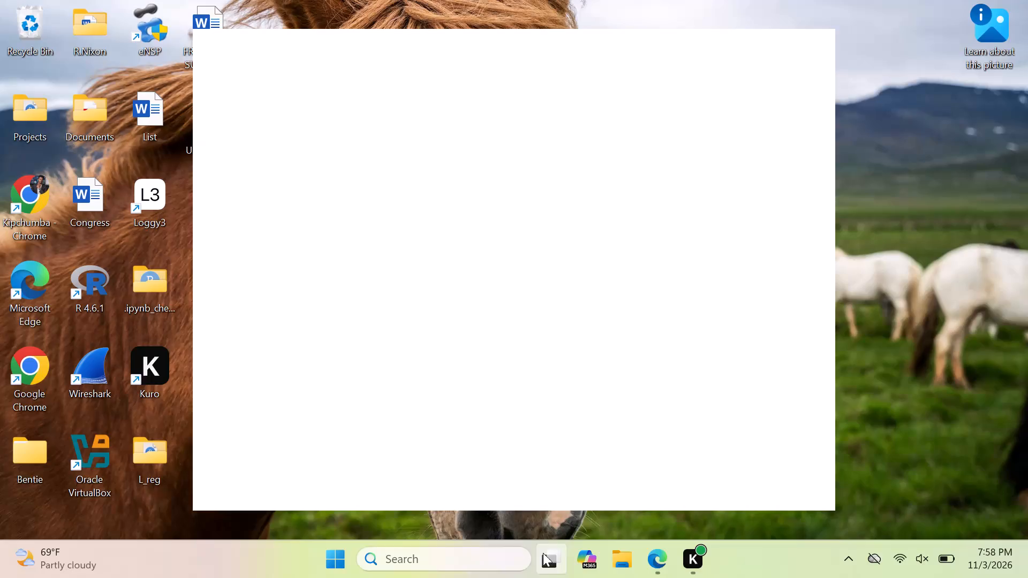
# Open WhatsApp from the recent searches and bring its window to the front.
pyautogui.click(448, 564)
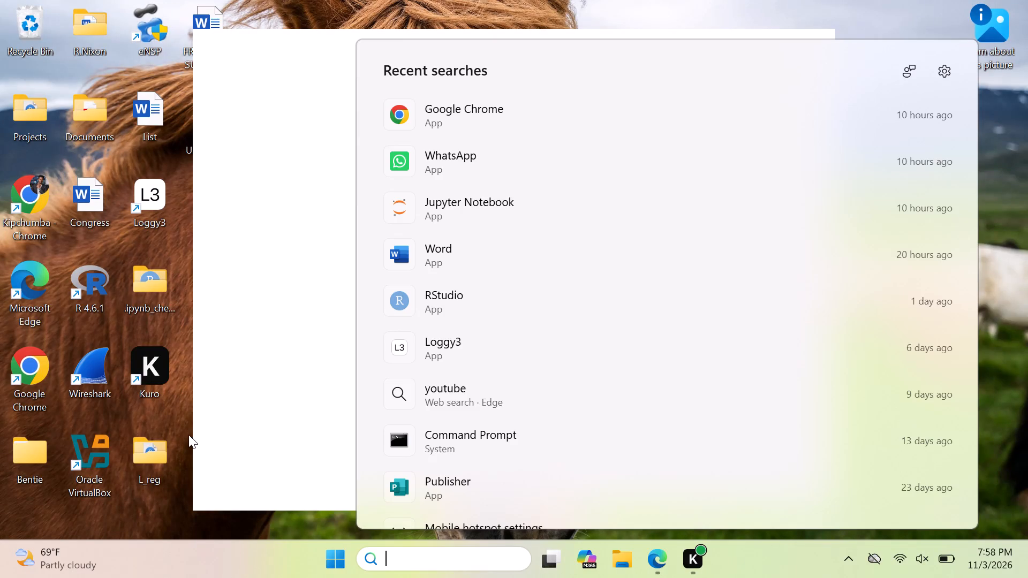
pyautogui.doubleClick(438, 166)
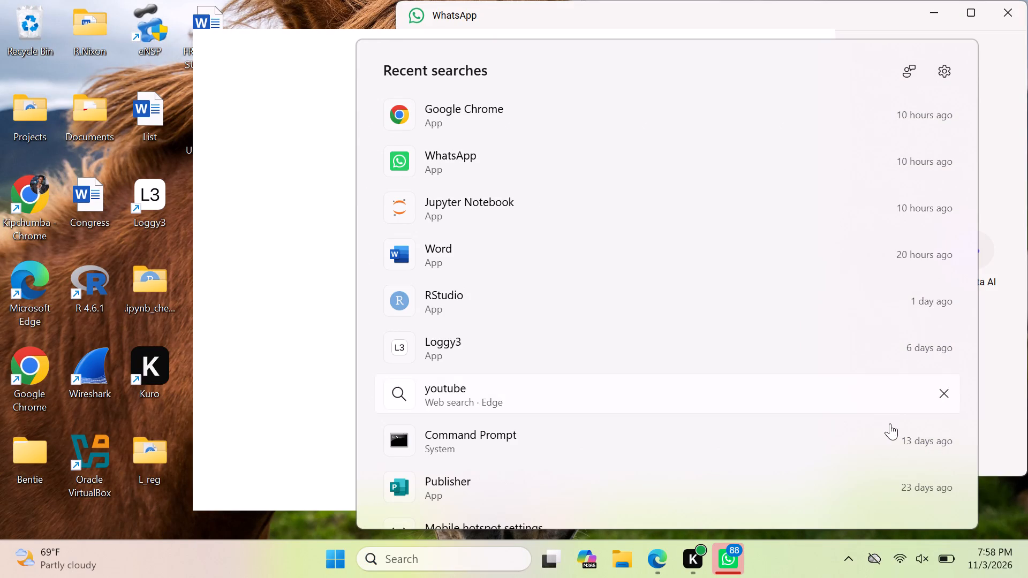
pyautogui.click(719, 573)
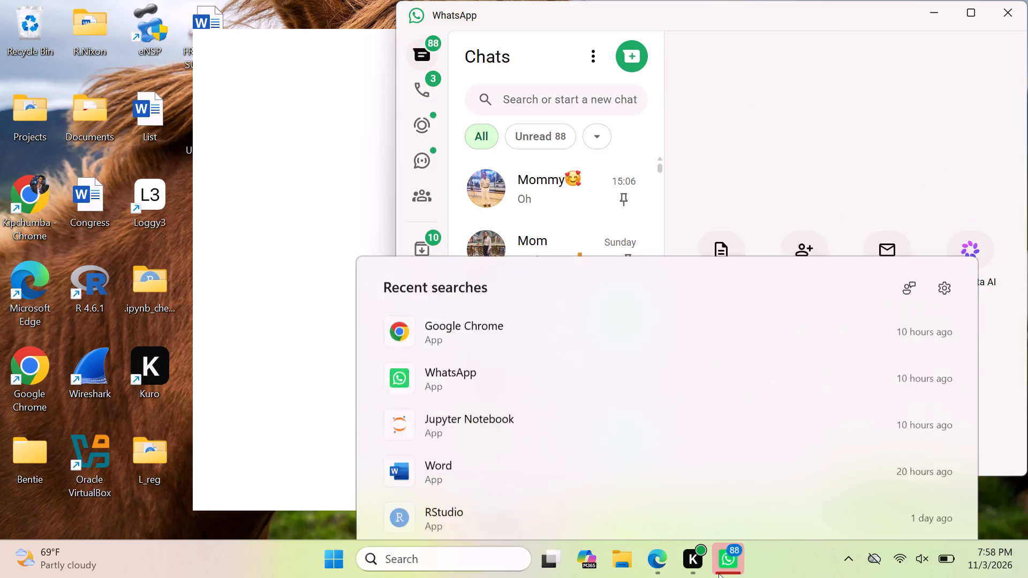
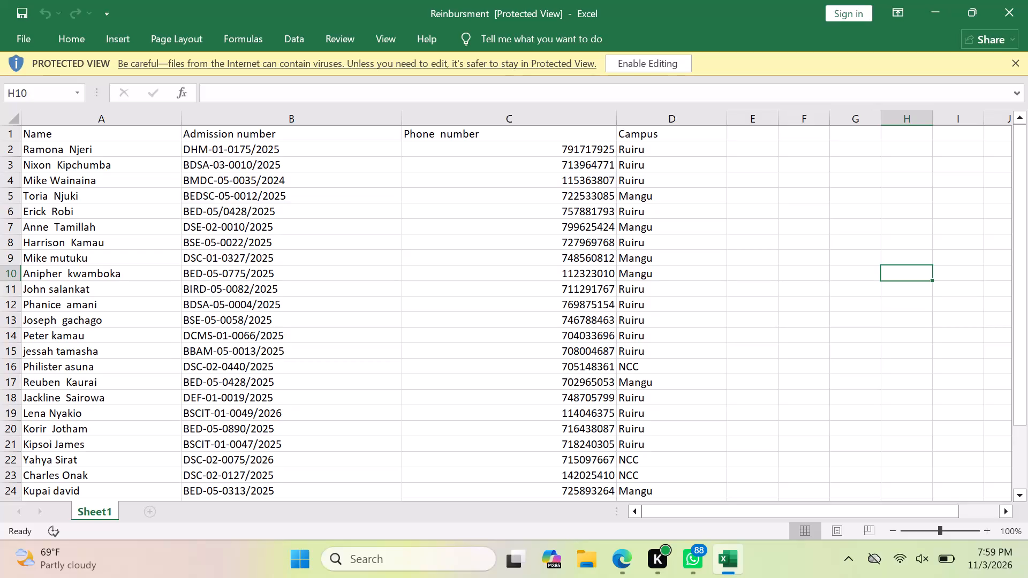
# Review the student names, admission numbers, phone numbers and campuses listed in the Reinbursment workbook in Excel.
pyautogui.scroll(-5, 685, 283)
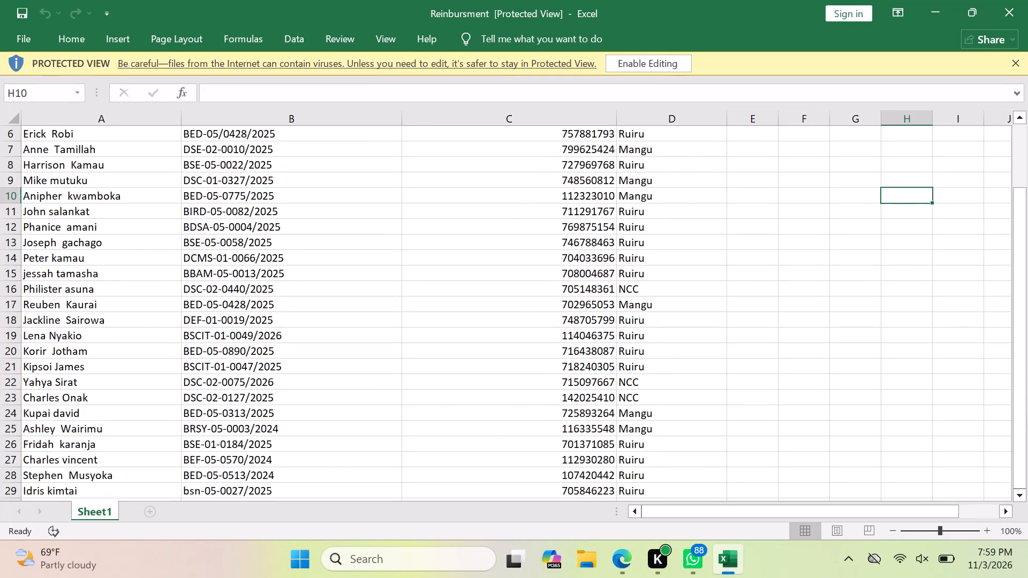
pyautogui.scroll(-20, 685, 283)
pyautogui.scroll(-20, 685, 283)
pyautogui.scroll(-20, 685, 283)
pyautogui.scroll(16, 685, 283)
pyautogui.scroll(8, 685, 283)
pyautogui.scroll(14, 685, 283)
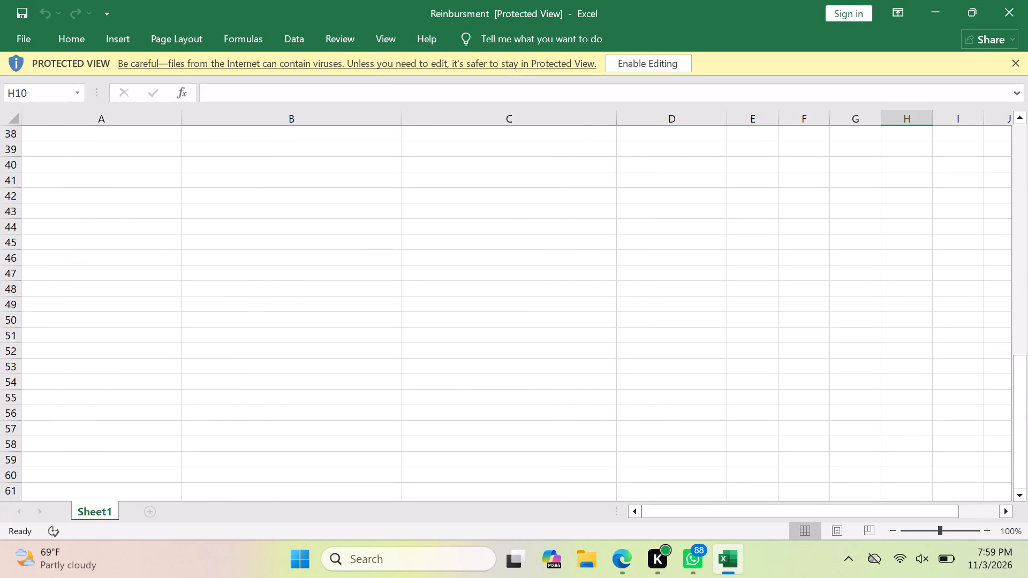
pyautogui.scroll(20, 685, 283)
pyautogui.scroll(4, 685, 283)
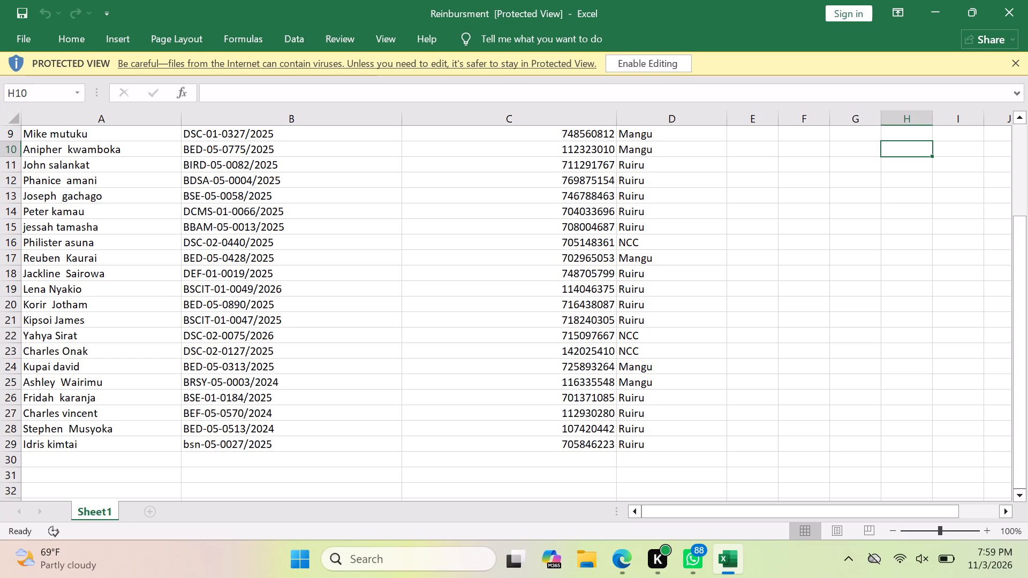
pyautogui.scroll(12, 668, 312)
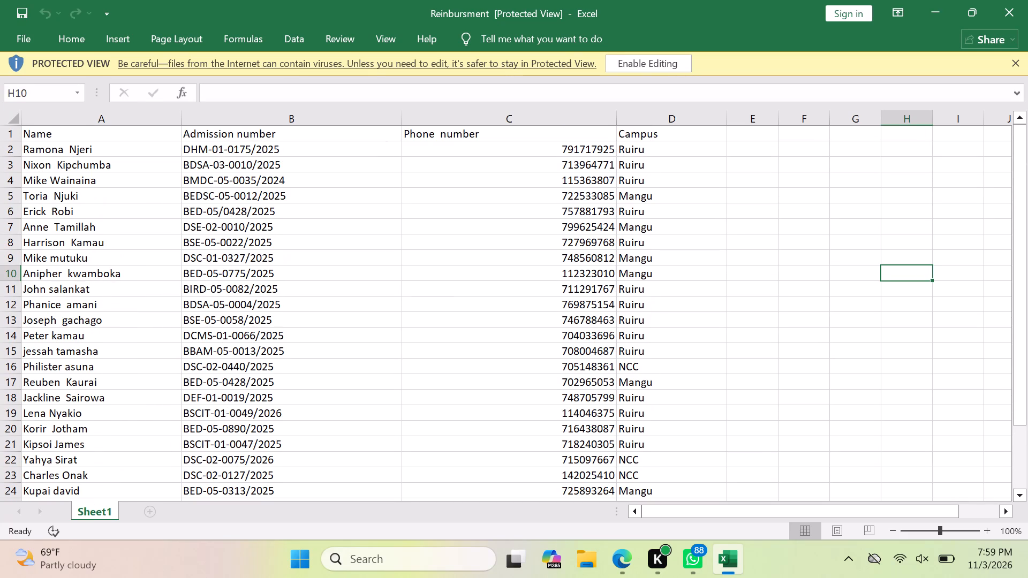
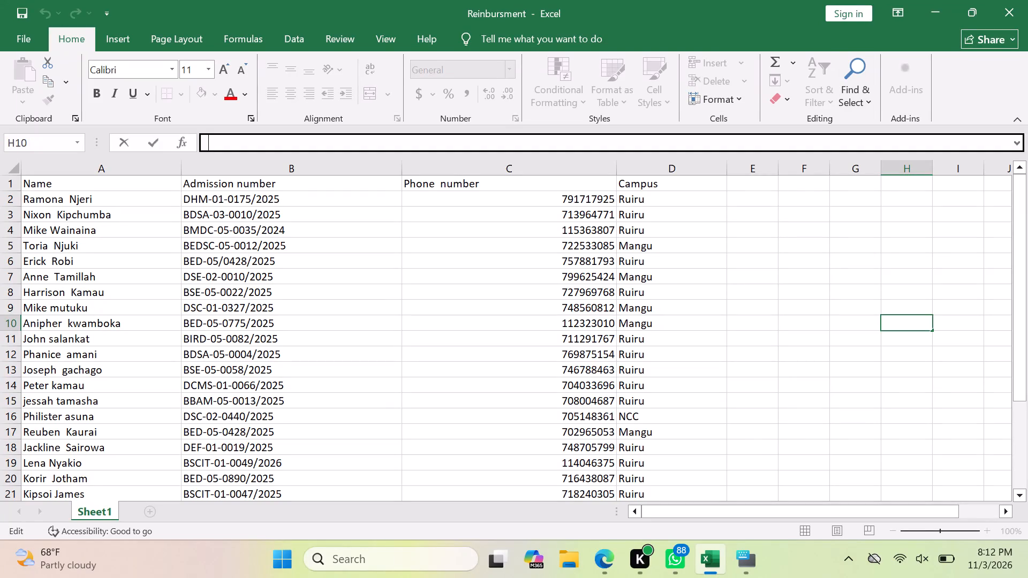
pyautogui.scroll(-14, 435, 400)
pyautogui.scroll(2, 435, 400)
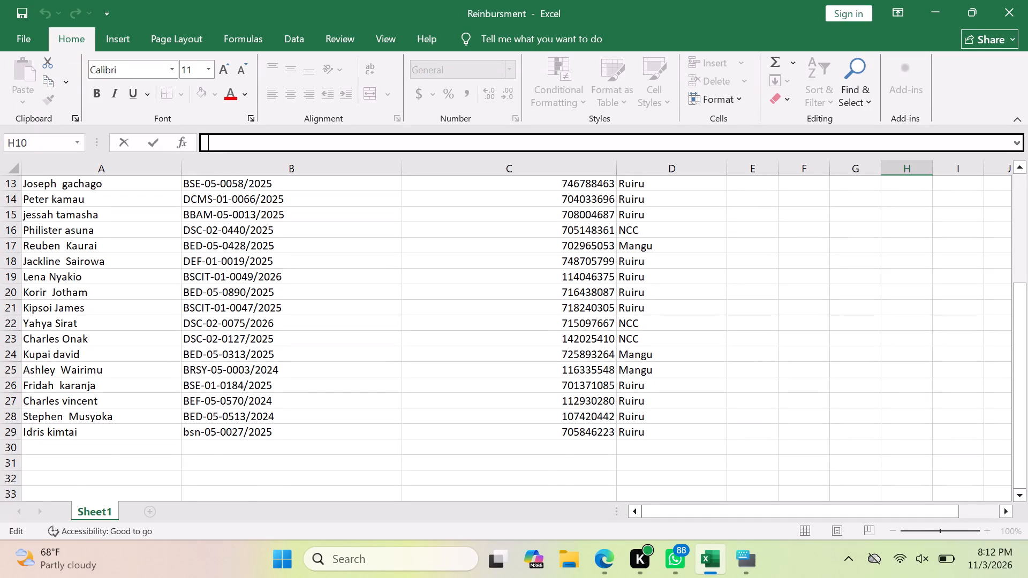
# Mark the rows for the fifth and fourth listed people with Y in cells E6 and E5, beside the Campus column.
pyautogui.scroll(18, 740, 396)
pyautogui.scroll(20, 740, 396)
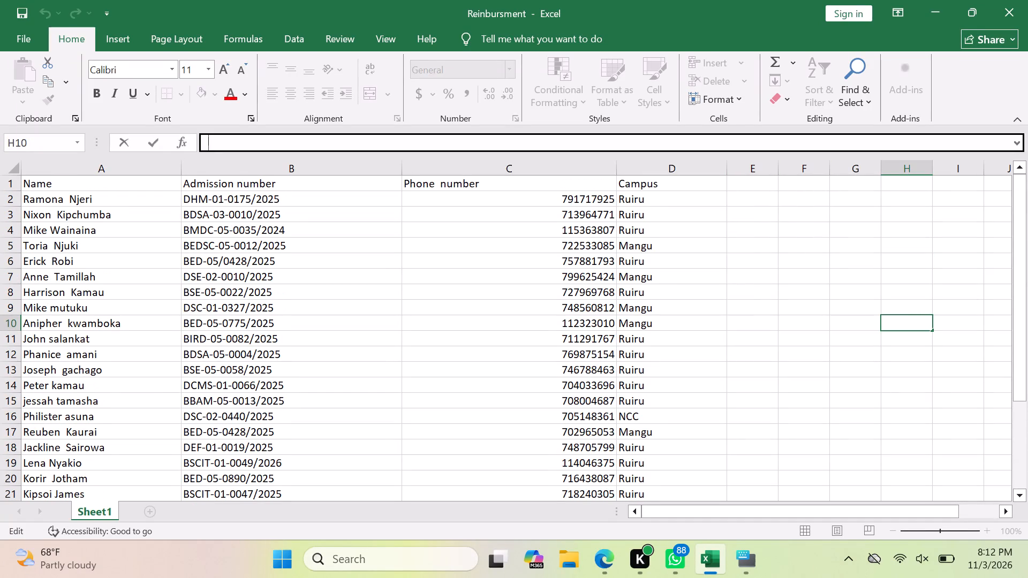
pyautogui.click(740, 261)
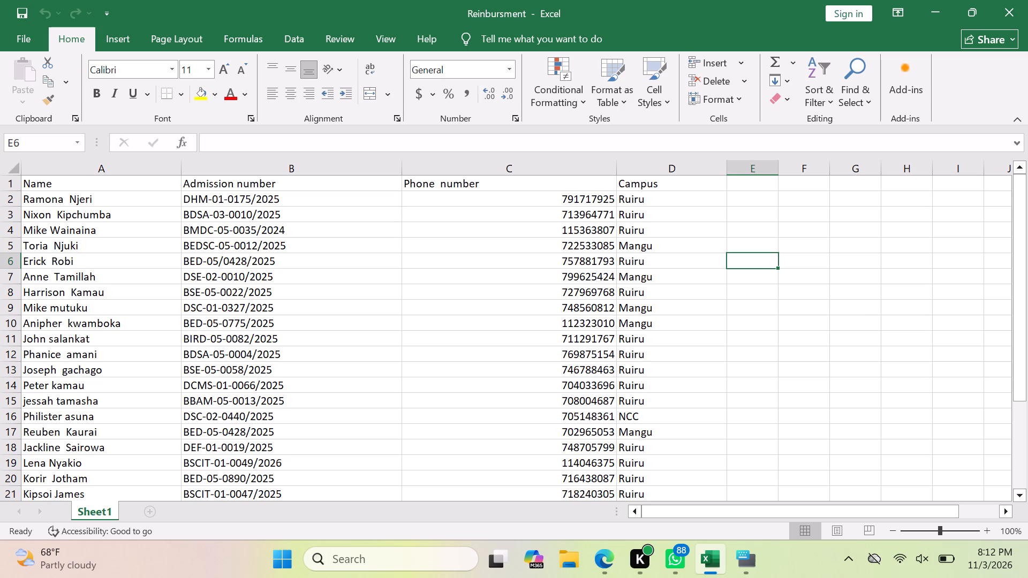
pyautogui.press('y')
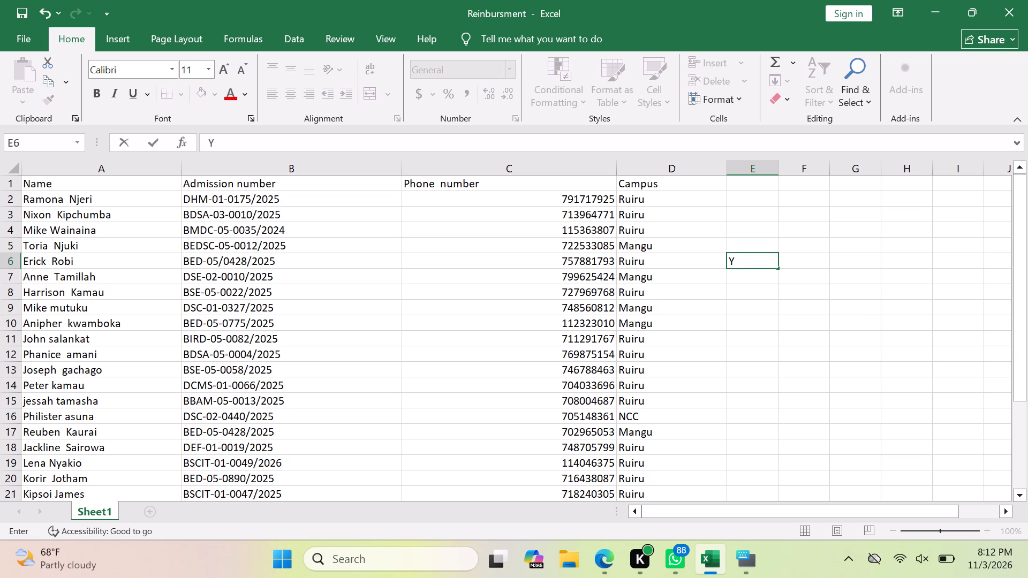
pyautogui.click(740, 247)
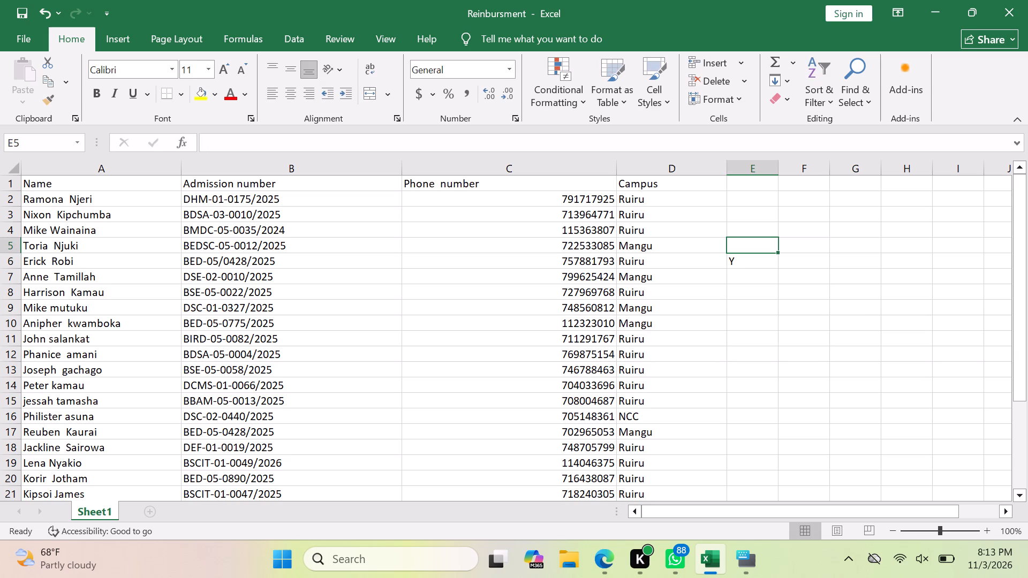
pyautogui.press('y')
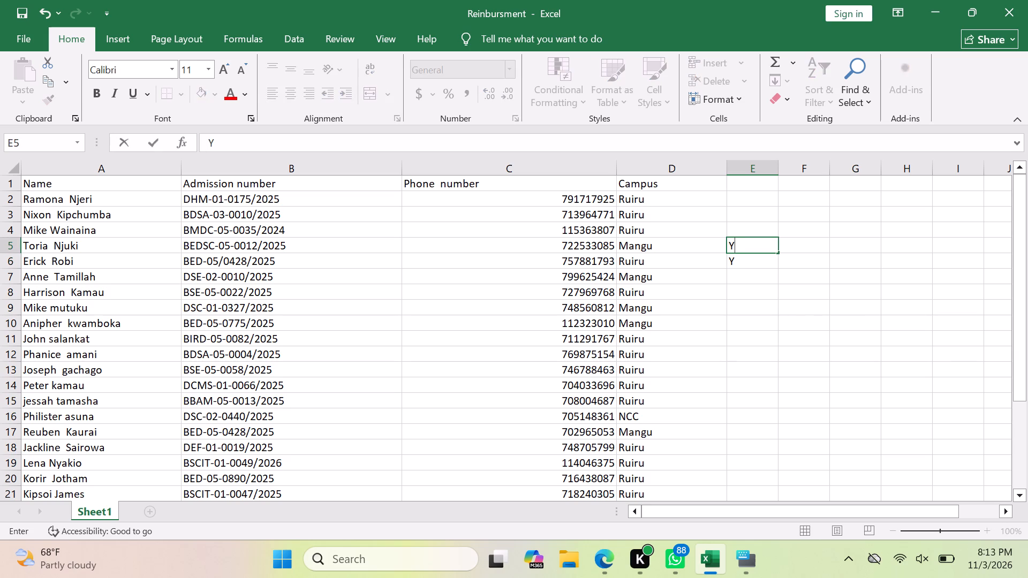
pyautogui.click(738, 226)
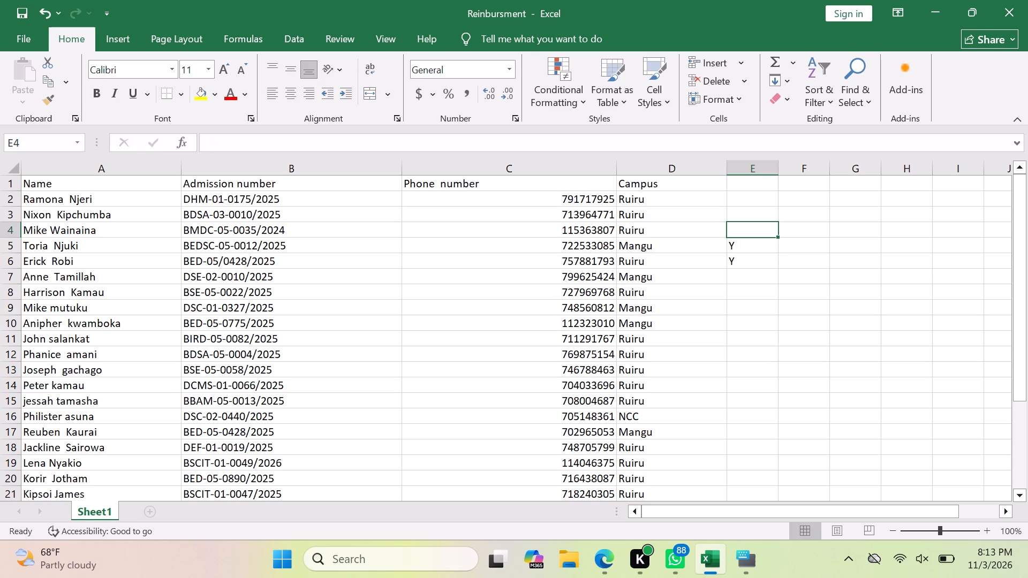
# Mark the rows of the third, second and first listed students with Y in cells E4, E3 and E2.
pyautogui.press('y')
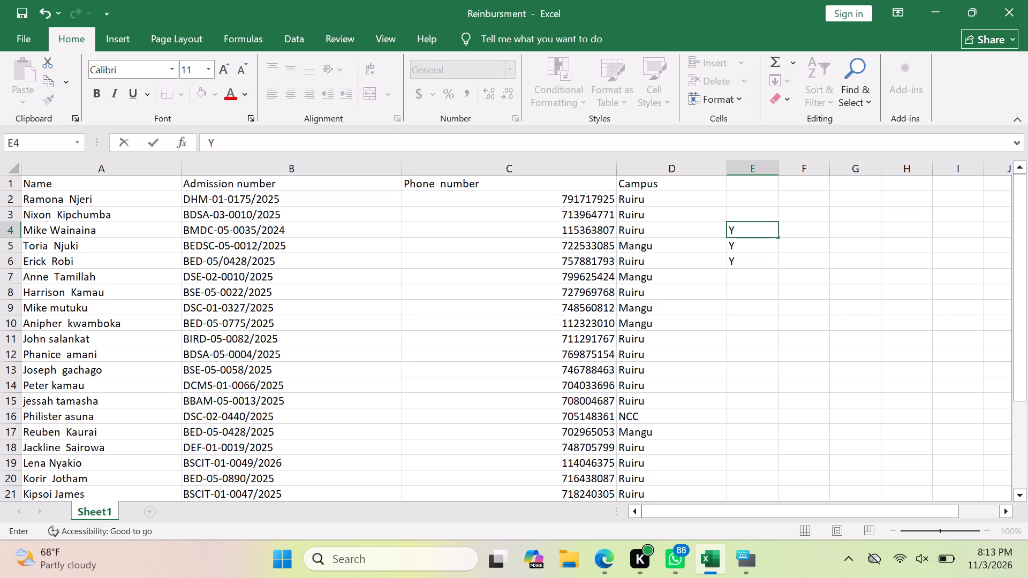
pyautogui.click(739, 212)
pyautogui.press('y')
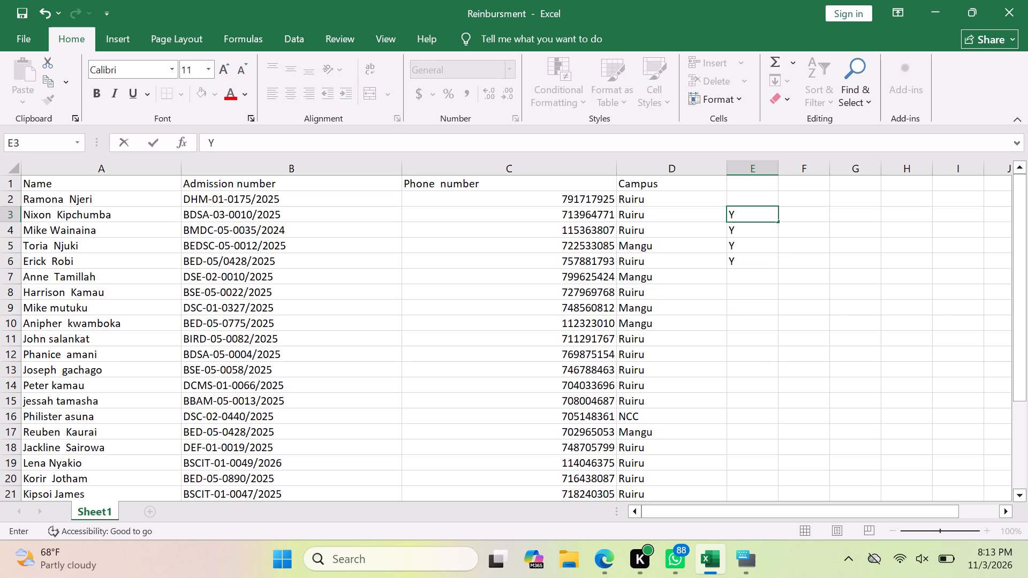
pyautogui.click(735, 200)
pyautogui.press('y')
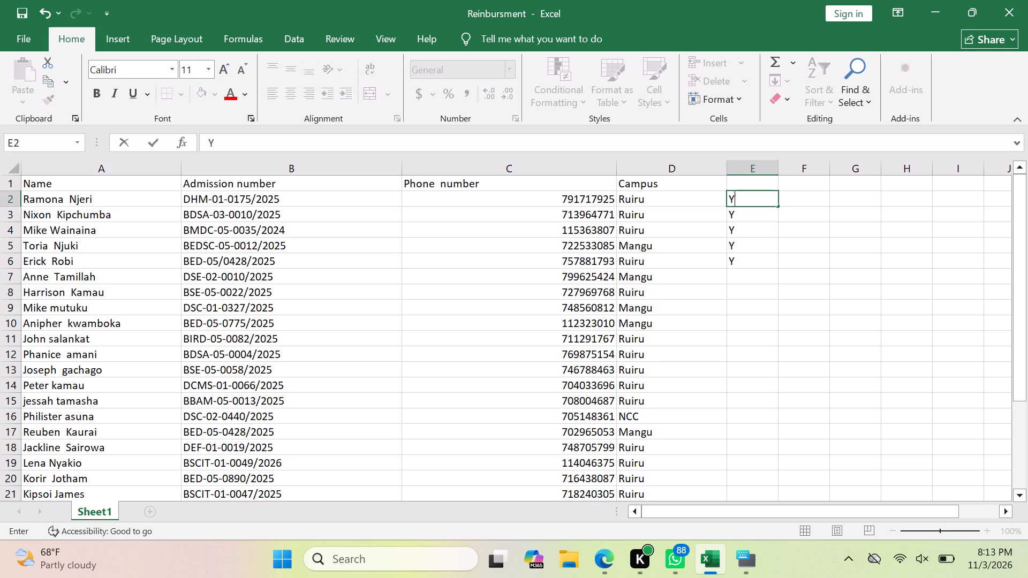
# Replace the mark in cell E6, for the fifth listed student, with X.
pyautogui.click(738, 262)
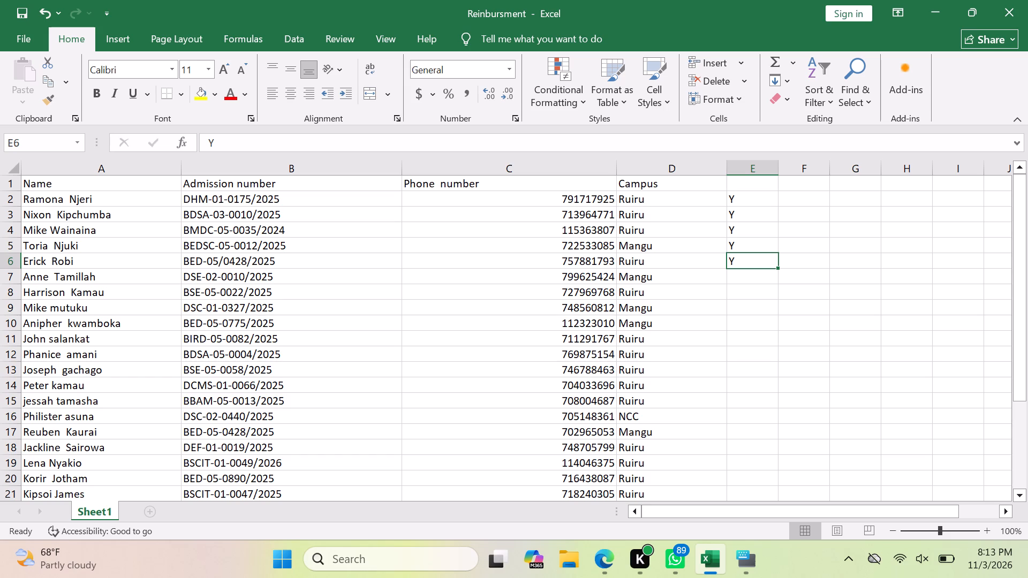
pyautogui.press('BackSpace')
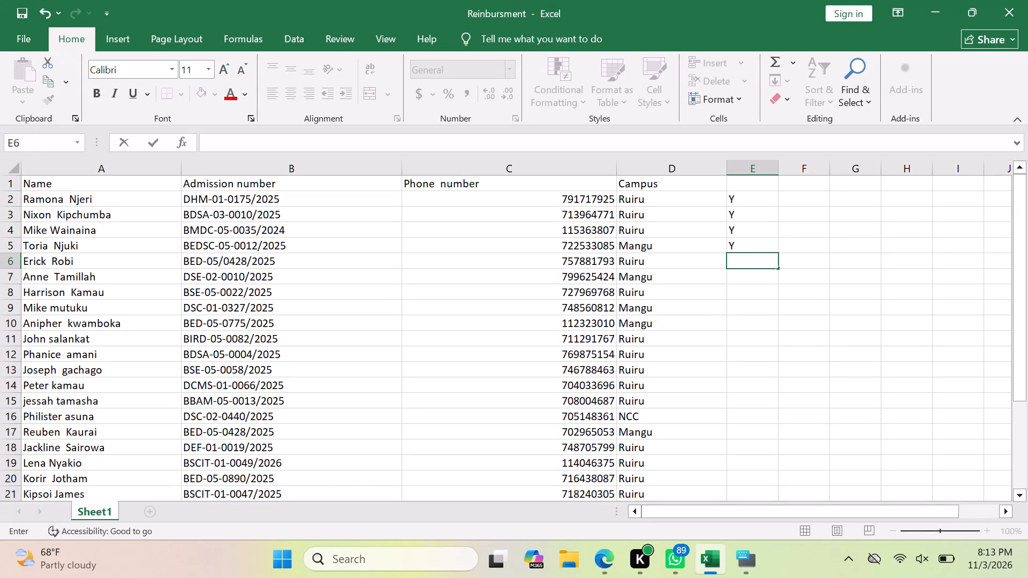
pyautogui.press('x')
# Select cell E29, beside the Campus entry of the last student record in the list.
pyautogui.scroll(-20, 736, 277)
pyautogui.scroll(-20, 736, 277)
pyautogui.scroll(-20, 736, 277)
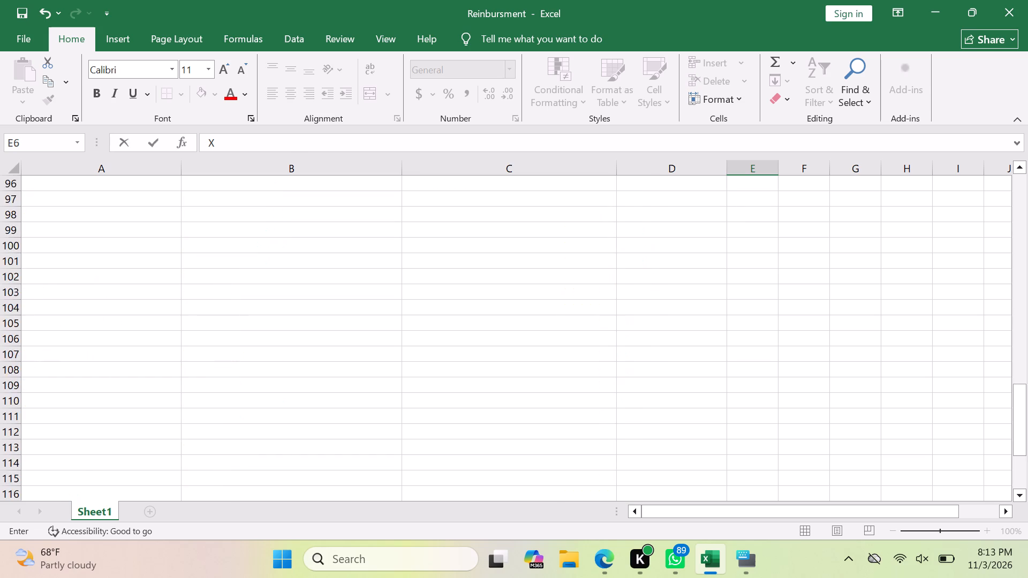
pyautogui.scroll(-20, 736, 277)
pyautogui.scroll(-20, 736, 277)
pyautogui.scroll(-20, 736, 277)
pyautogui.scroll(20, 736, 277)
pyautogui.scroll(15, 736, 277)
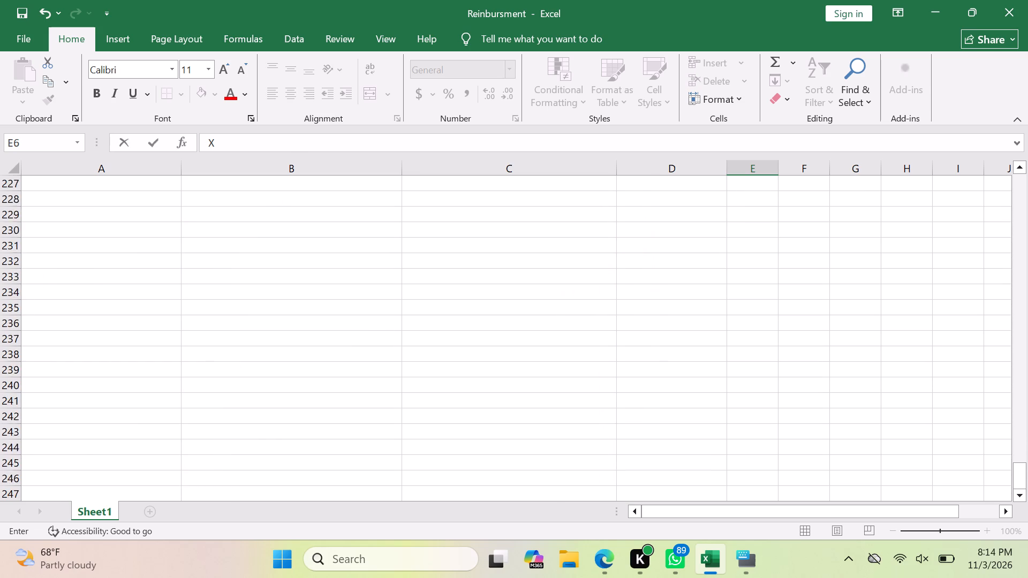
pyautogui.scroll(20, 736, 277)
pyautogui.scroll(20, 736, 277)
pyautogui.scroll(20, 736, 277)
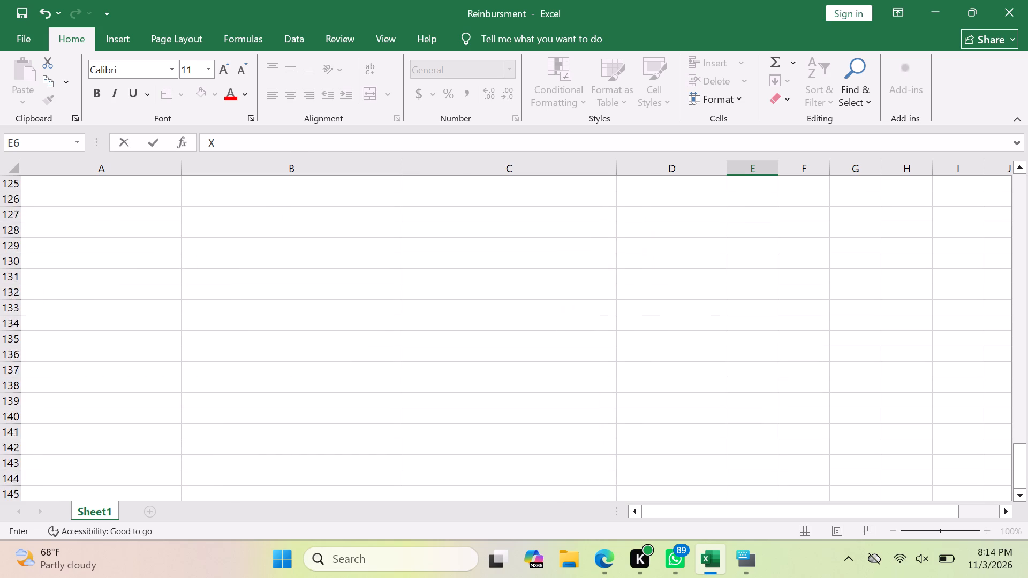
pyautogui.scroll(20, 736, 277)
pyautogui.scroll(20, 736, 277)
pyautogui.scroll(20, 736, 277)
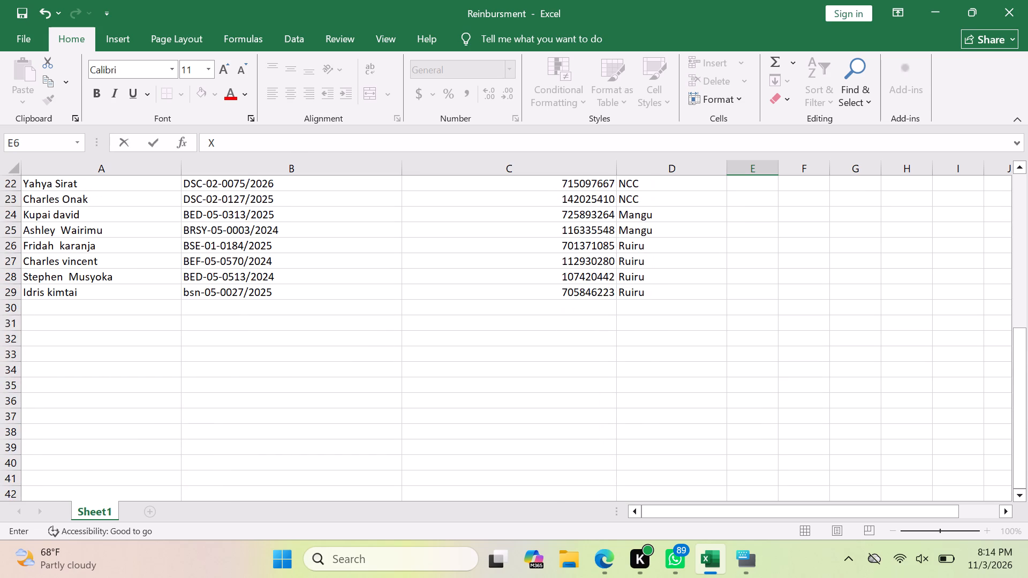
pyautogui.click(736, 291)
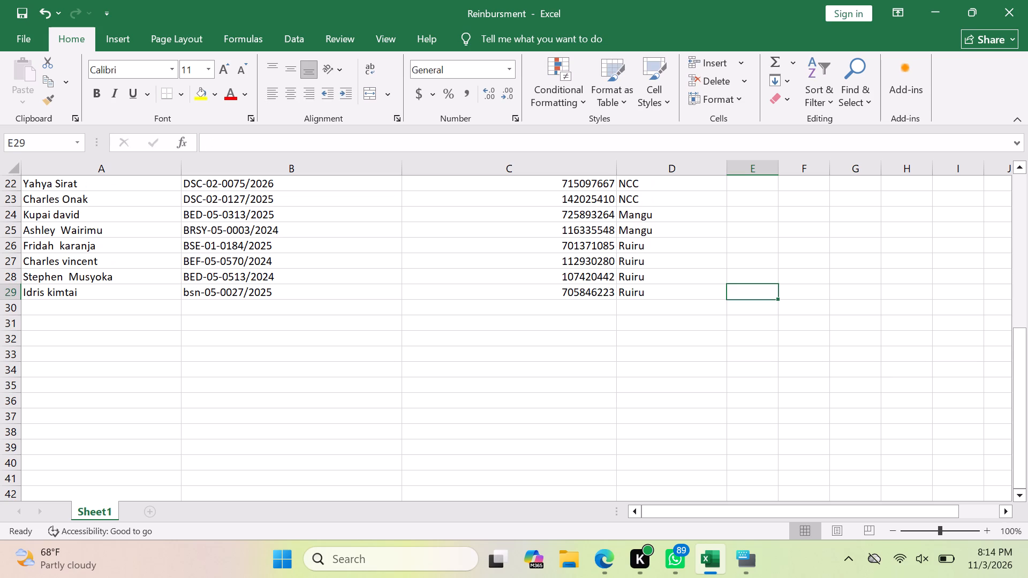
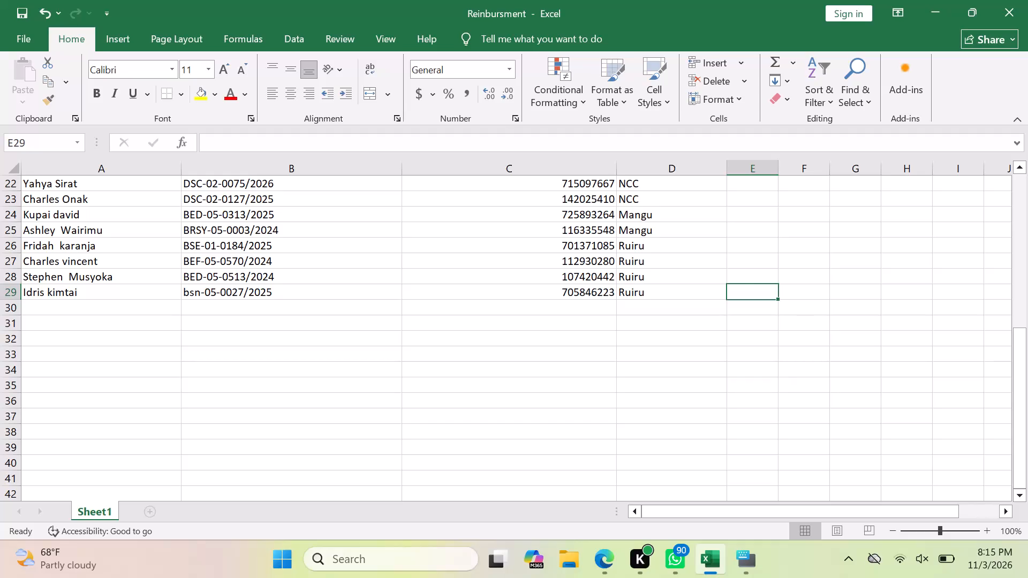
# Select empty cell E28, beside the Ruiru campus entry in the second-to-last student row.
pyautogui.click(740, 276)
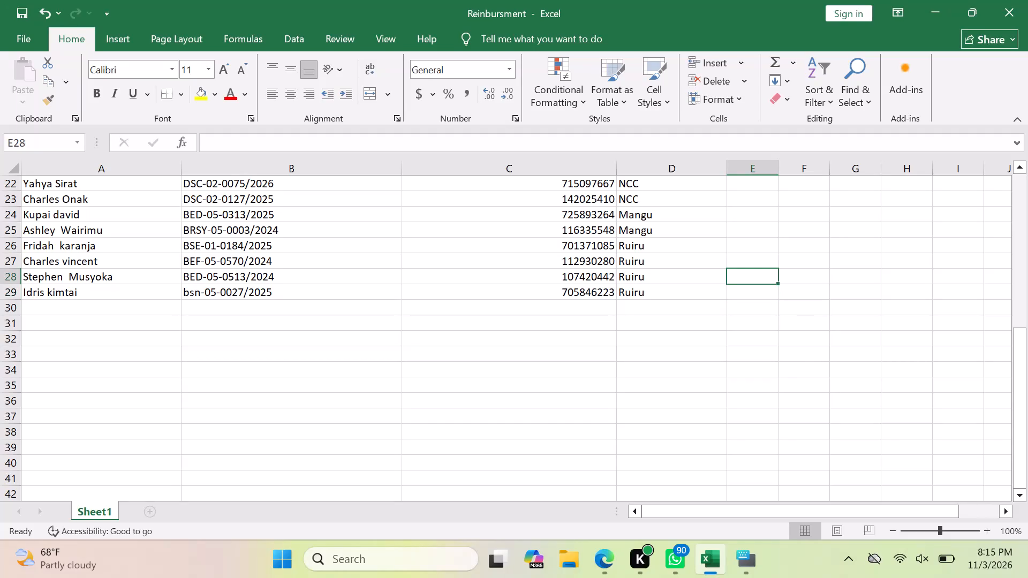
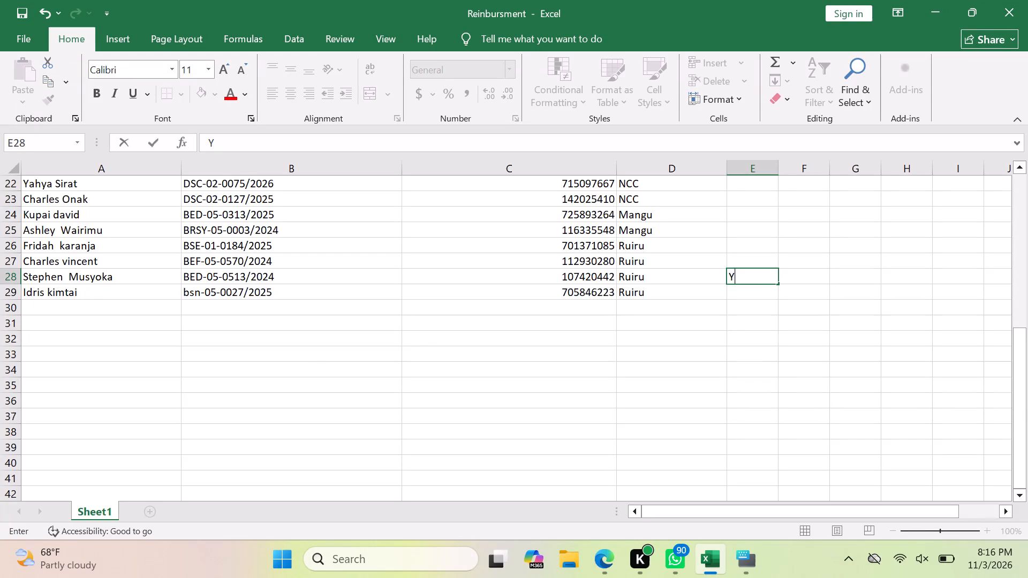
# Complete the Y entry in cell E28 and select cell E27 directly above it, beside the Campus column.
pyautogui.click(739, 257)
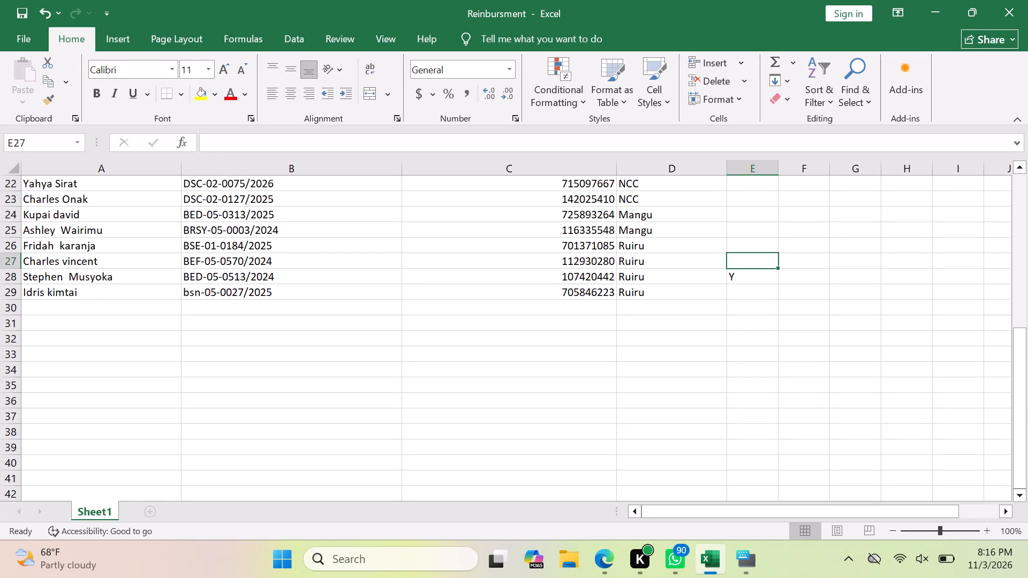
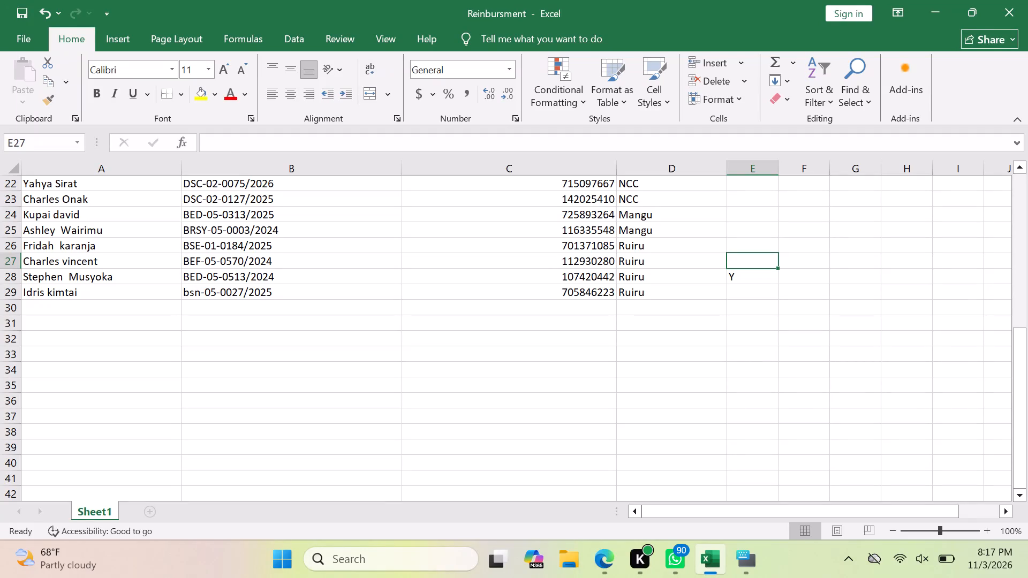
# Replace the campus entry in cell D28 with Mangu.
pyautogui.click(649, 280)
pyautogui.press('BackSpace')
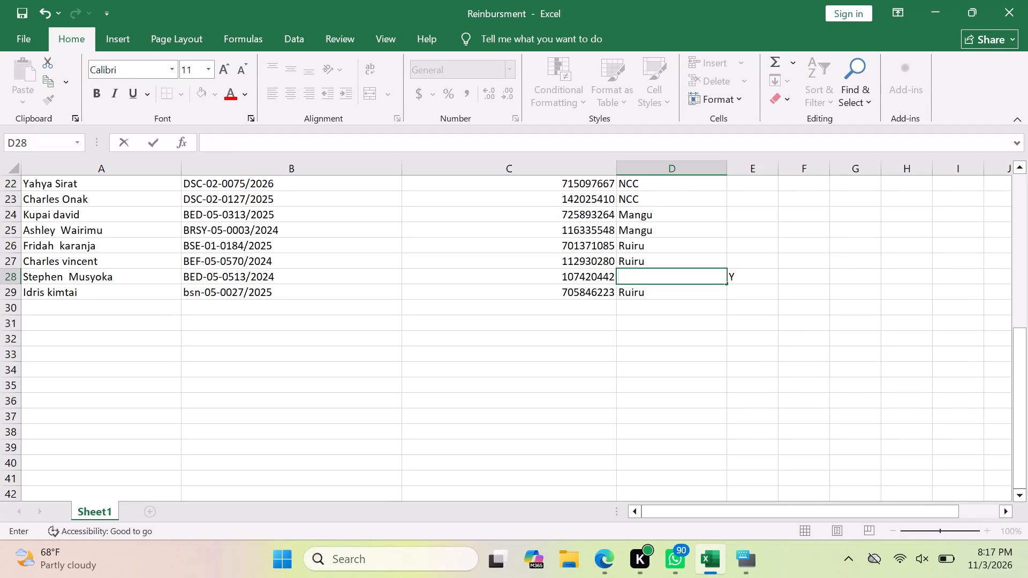
pyautogui.press('m')
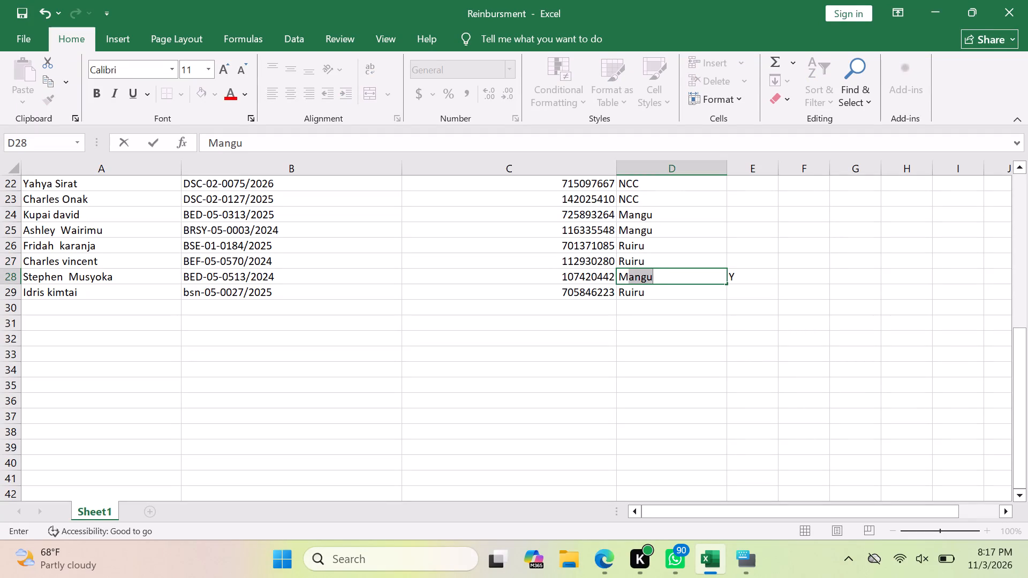
pyautogui.click(667, 277)
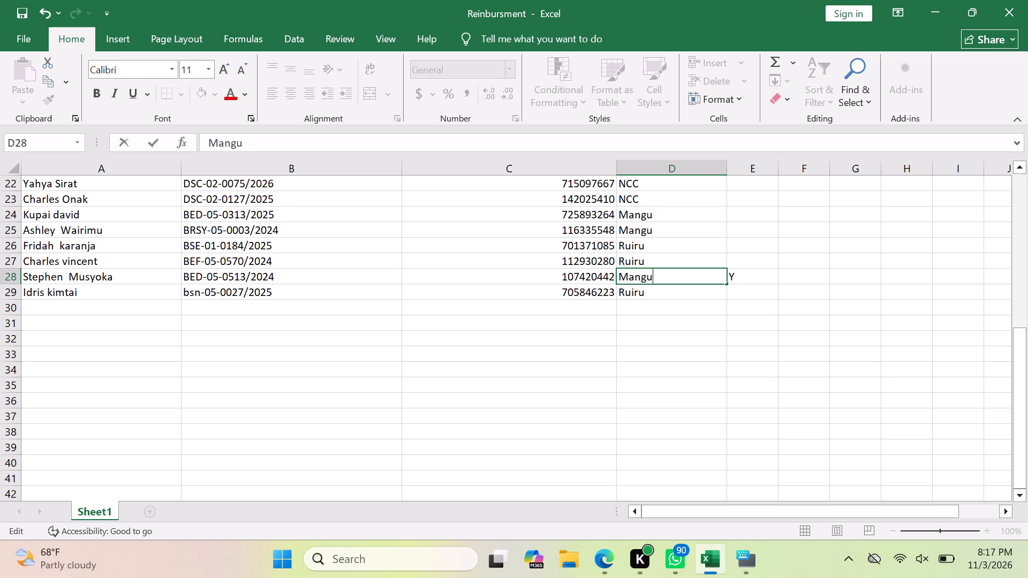
pyautogui.doubleClick(739, 261)
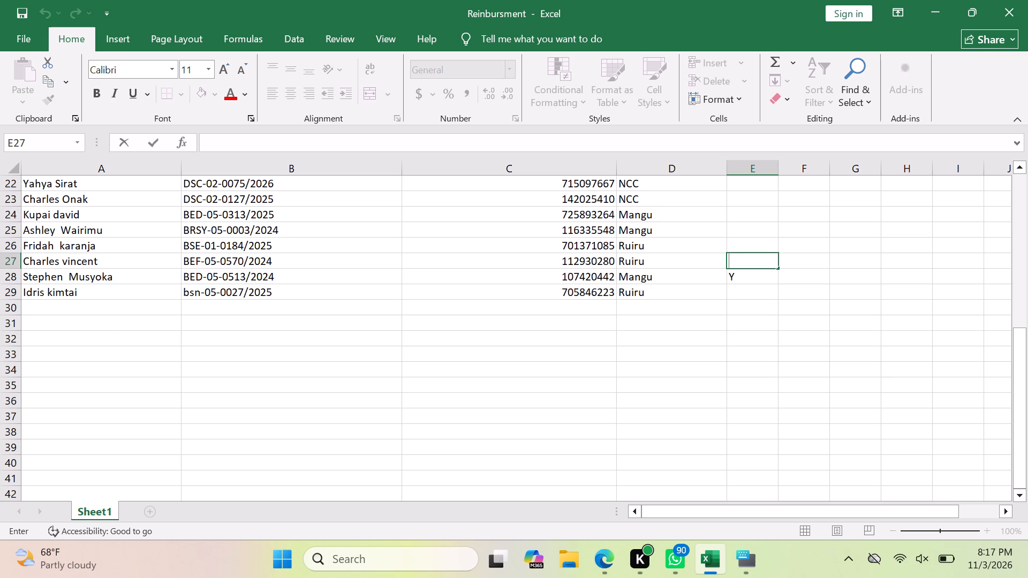
# Replace the campus entry in cell D29 with Mangu, finishing with cell E27 selected.
pyautogui.click(647, 288)
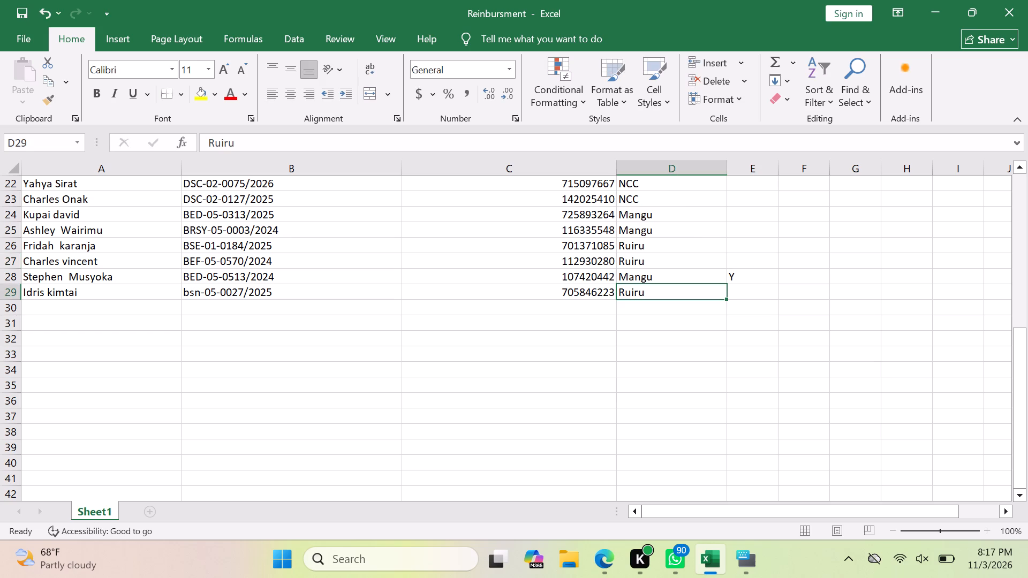
pyautogui.press('BackSpace')
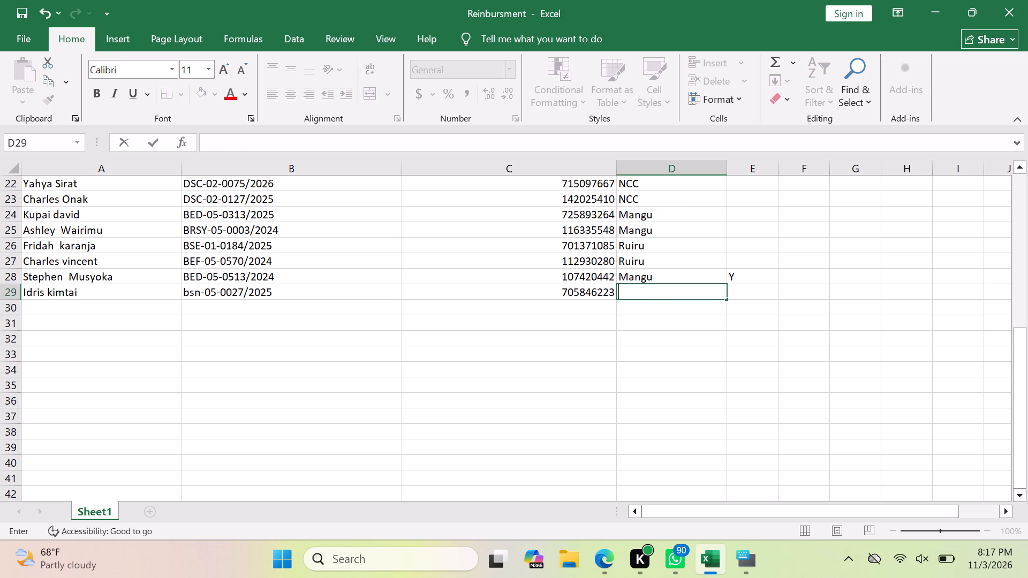
pyautogui.press('m')
pyautogui.click(668, 298)
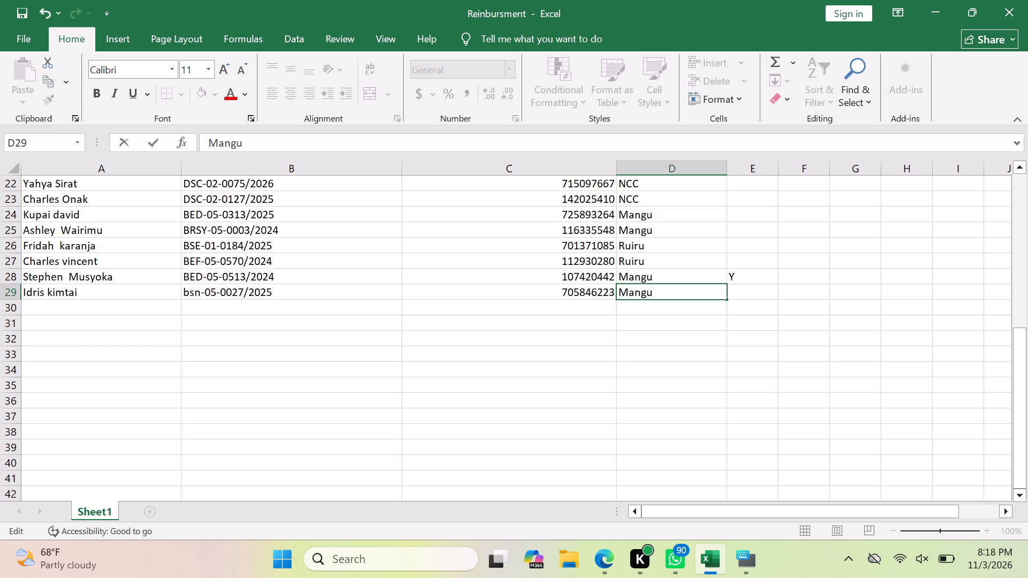
pyautogui.click(737, 257)
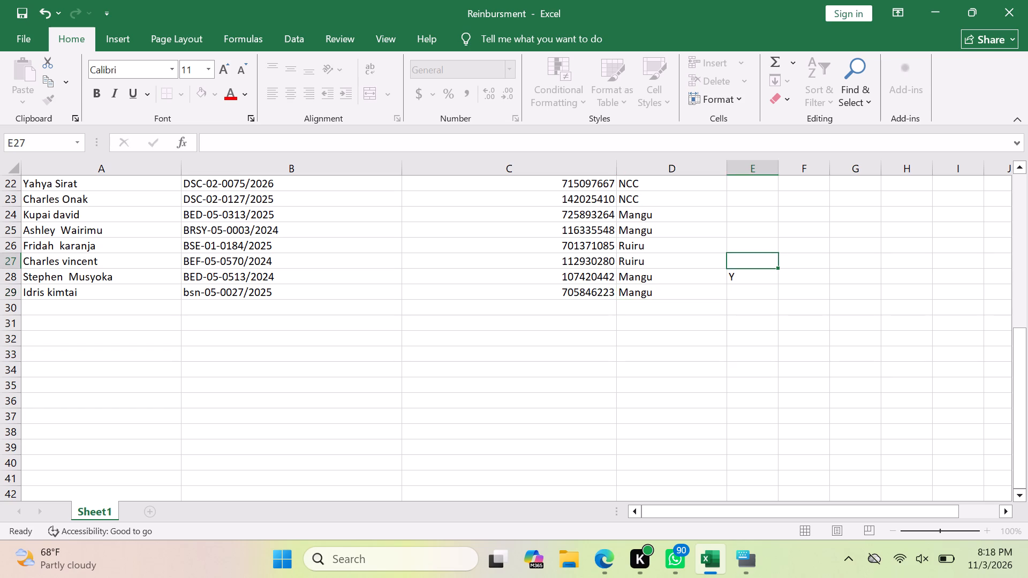
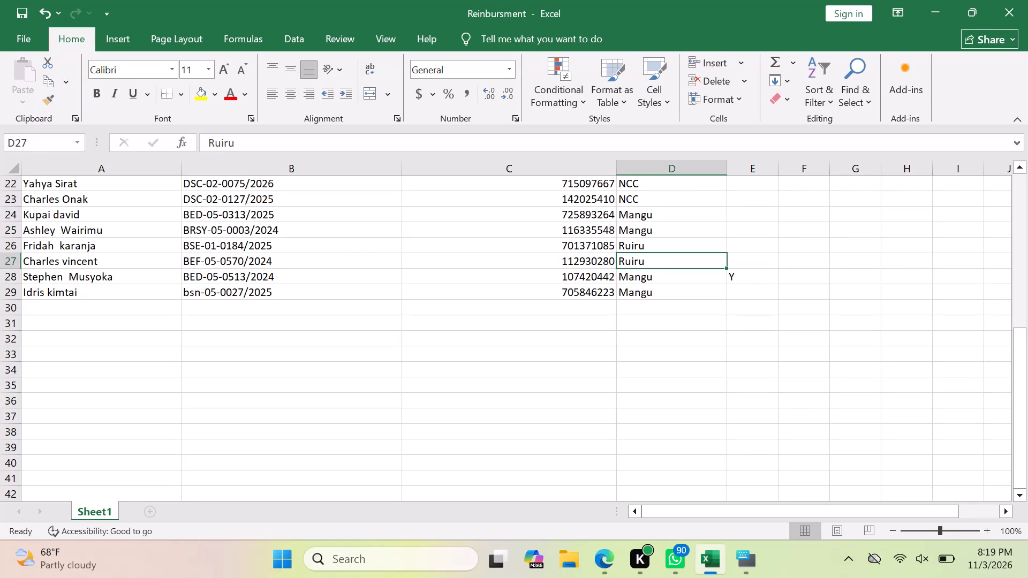
# Replace the campus entry in cell D27 with Mangu.
pyautogui.click(644, 257)
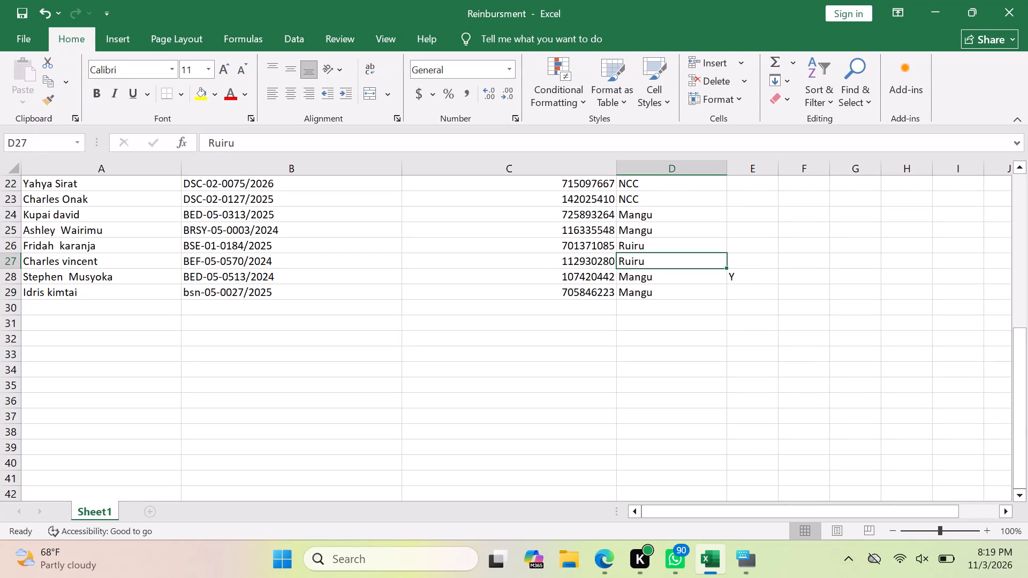
pyautogui.click(644, 257)
pyautogui.press('BackSpace')
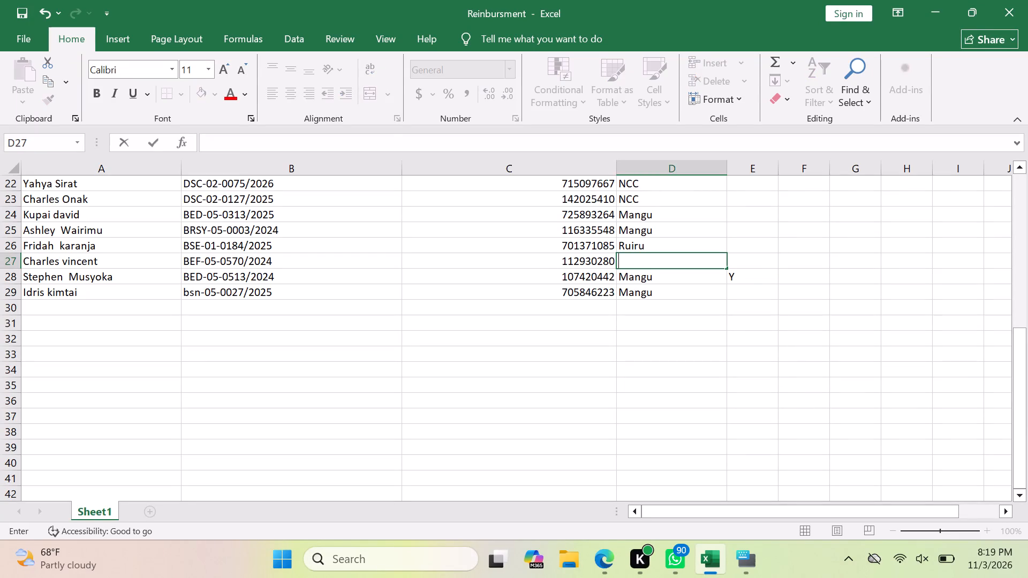
pyautogui.press('m')
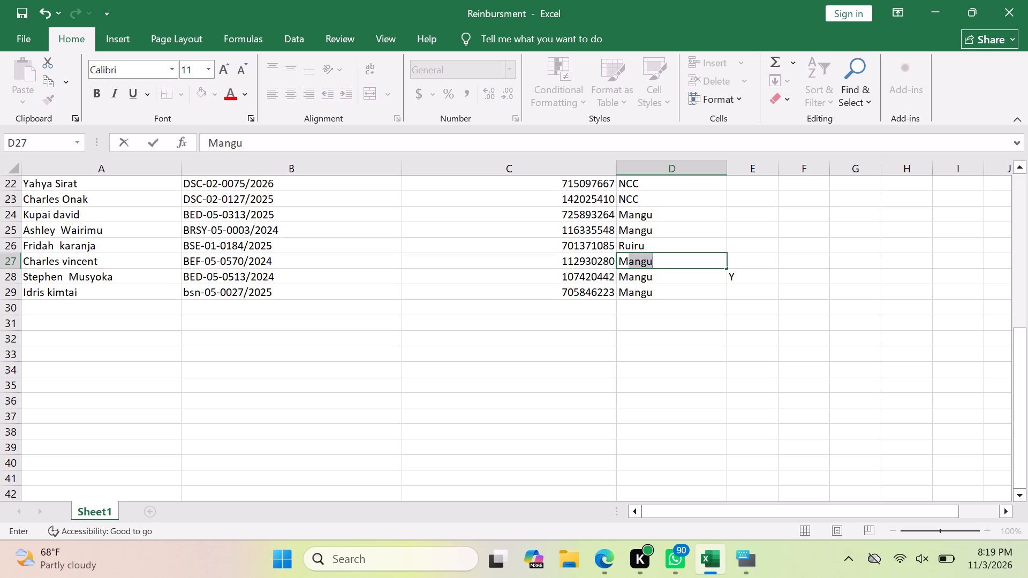
pyautogui.click(662, 261)
# Mark the student in row 27 with Y in cell E27.
pyautogui.click(737, 263)
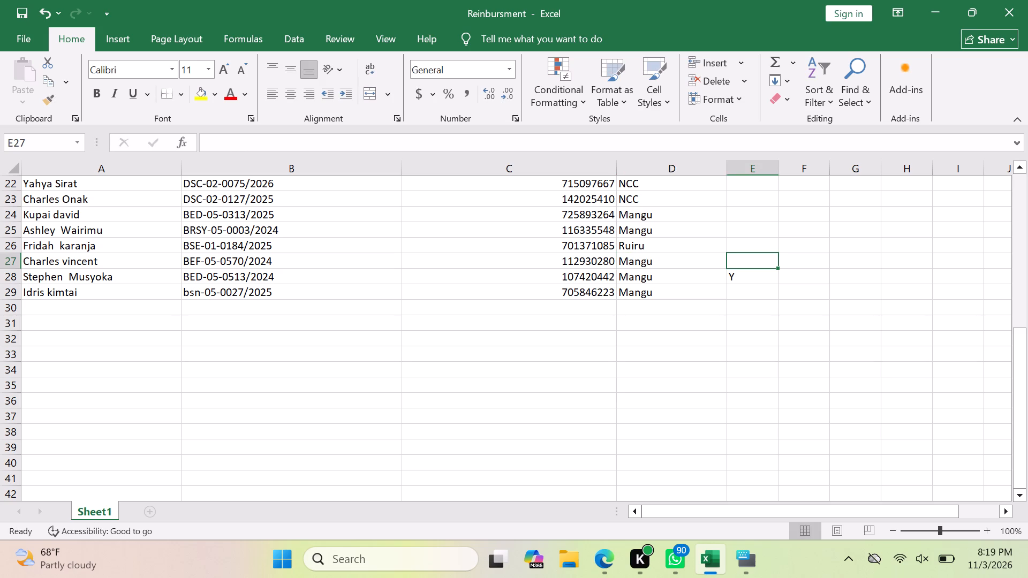
pyautogui.press('y')
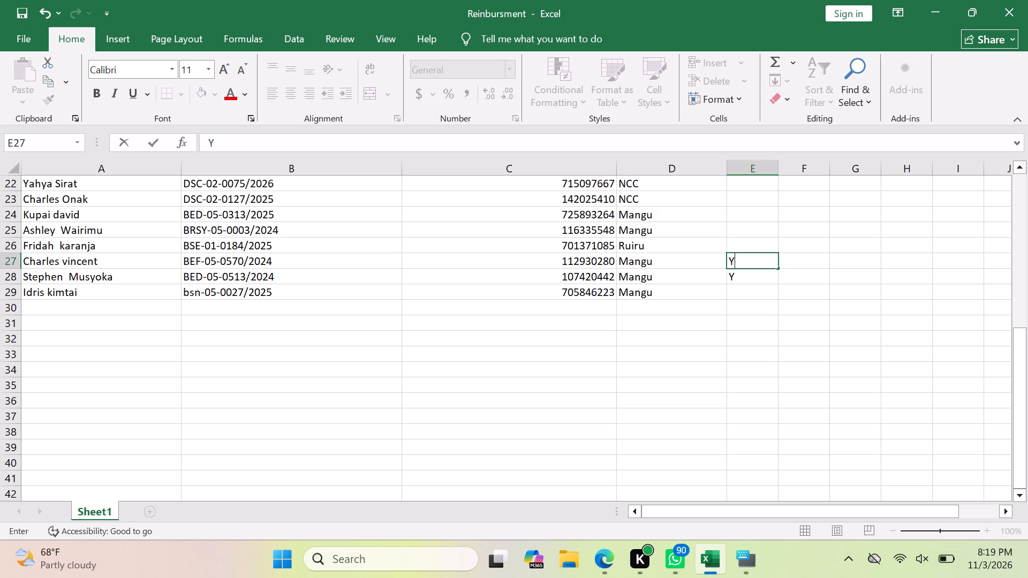
pyautogui.click(648, 247)
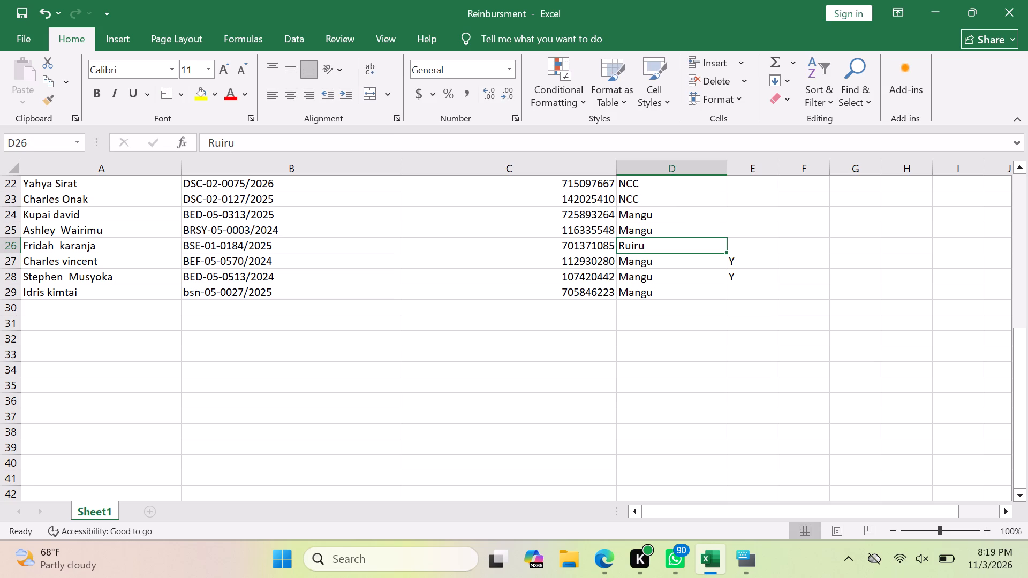
# Select the empty mark cell E26 for the student in row 26.
pyautogui.click(749, 246)
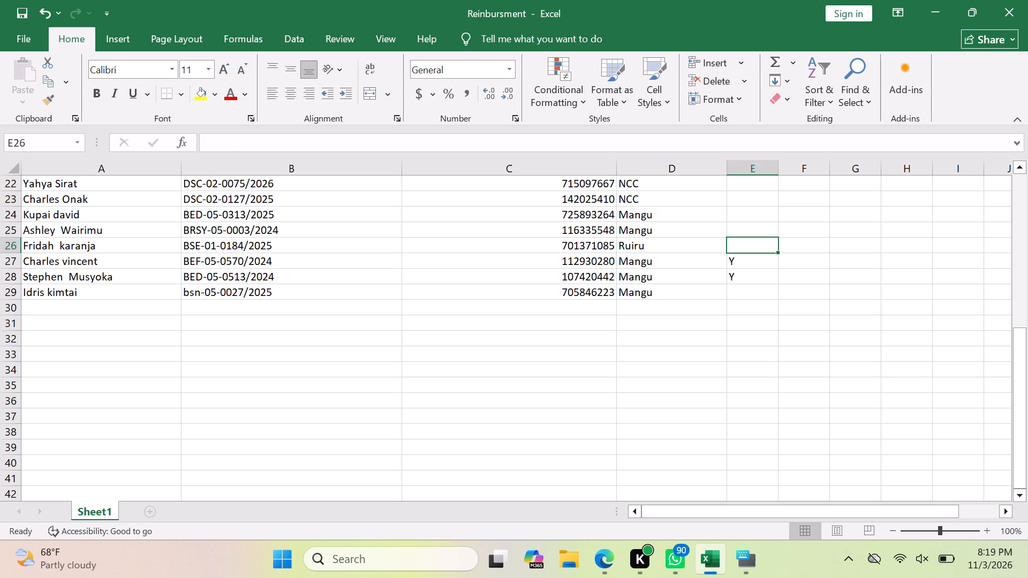
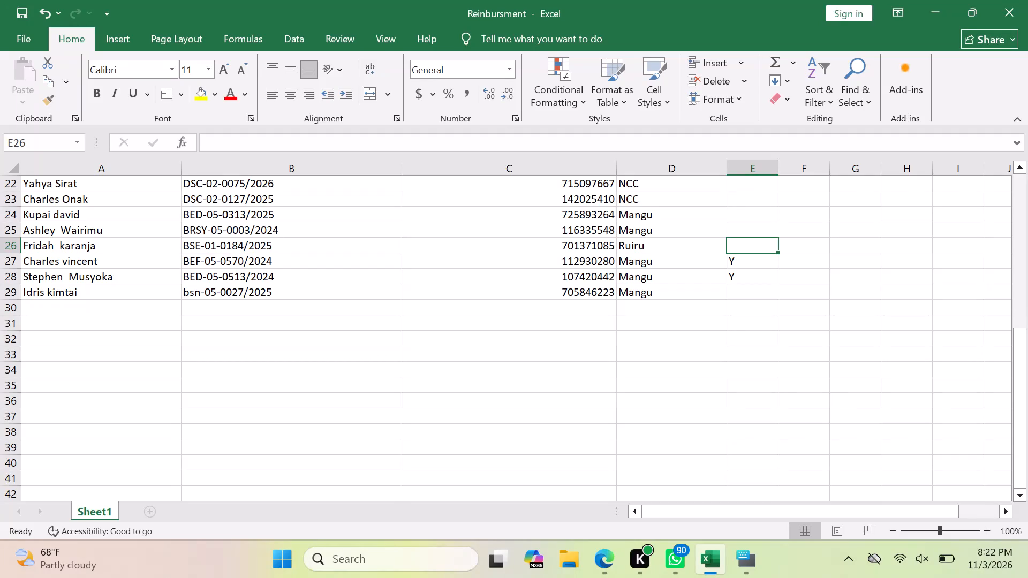
# Mark the student in row 26 with Y in cell E26 and move to the mark cell of row 25.
pyautogui.press('y')
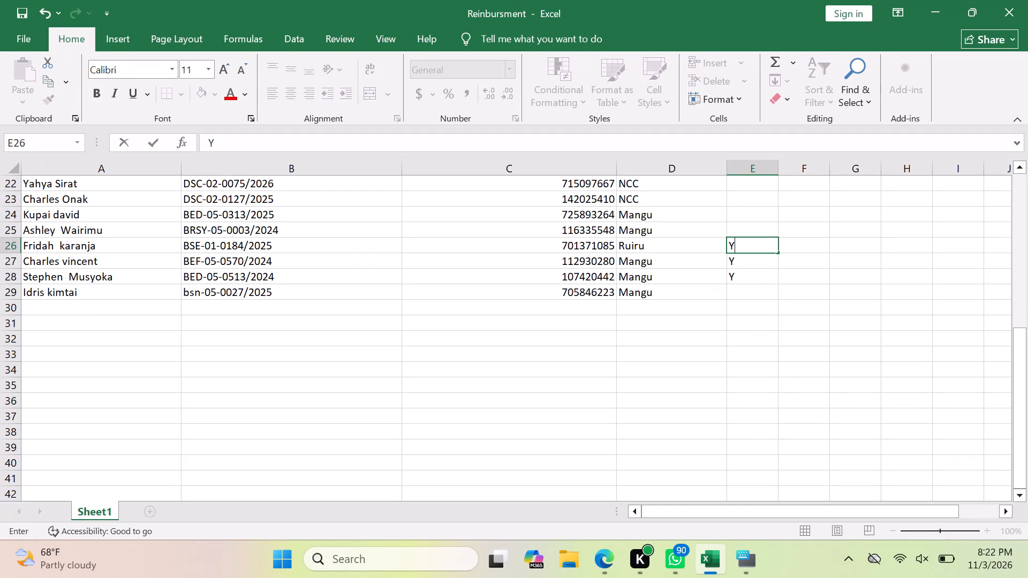
pyautogui.click(735, 231)
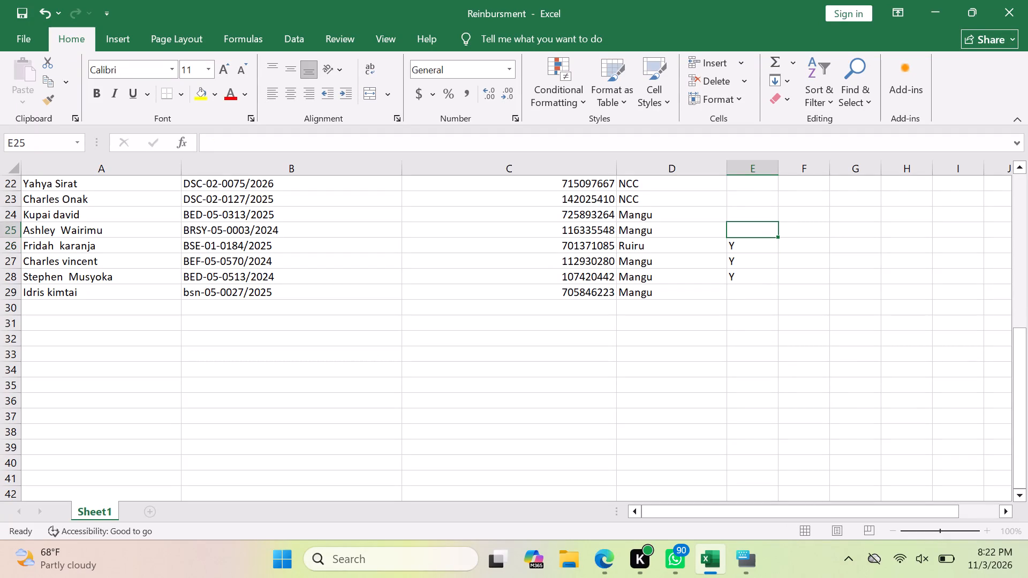
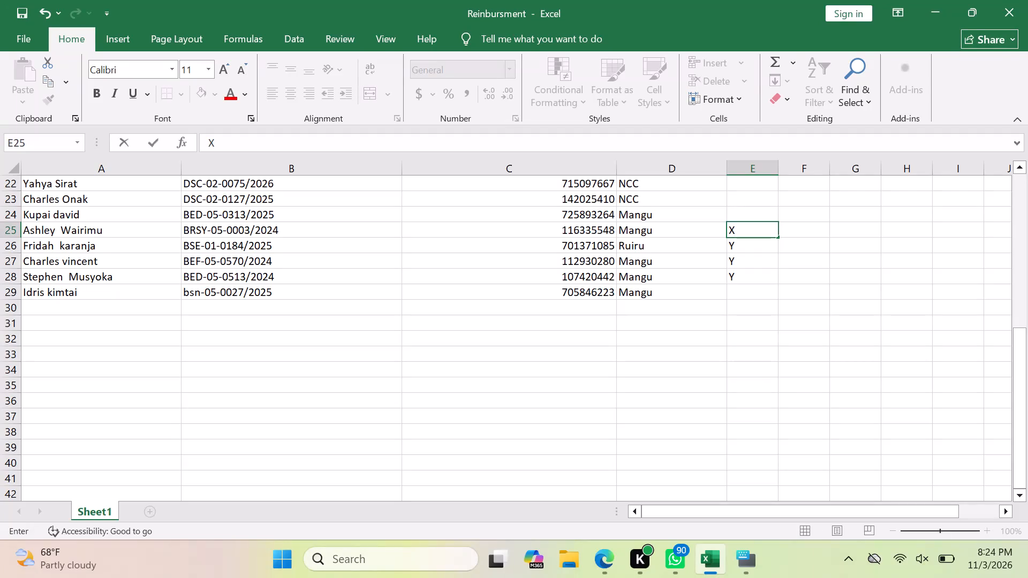
# Commit the X mark in cell E25 for the student in row 25 and move to the mark cell of row 24.
pyautogui.click(743, 213)
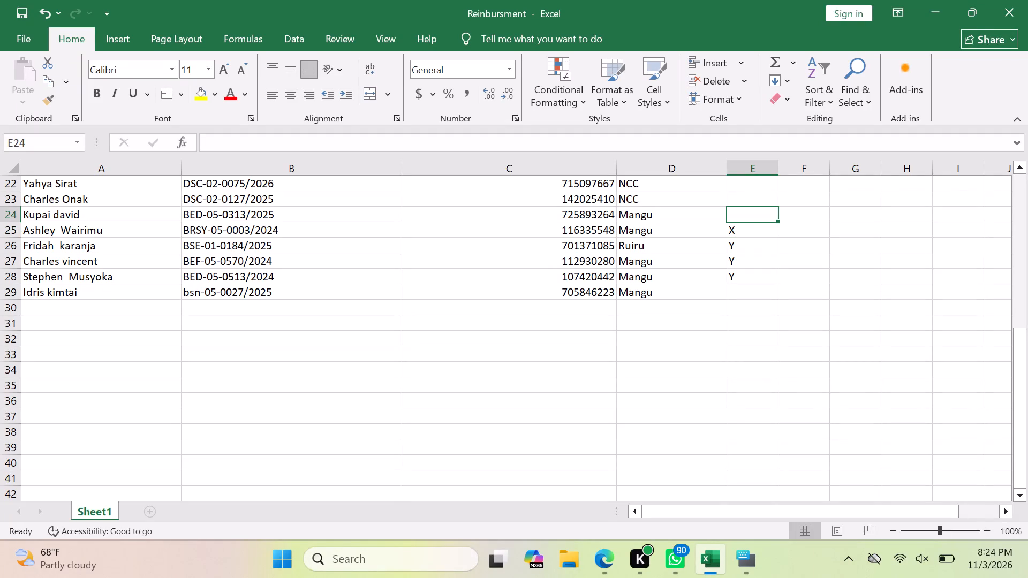
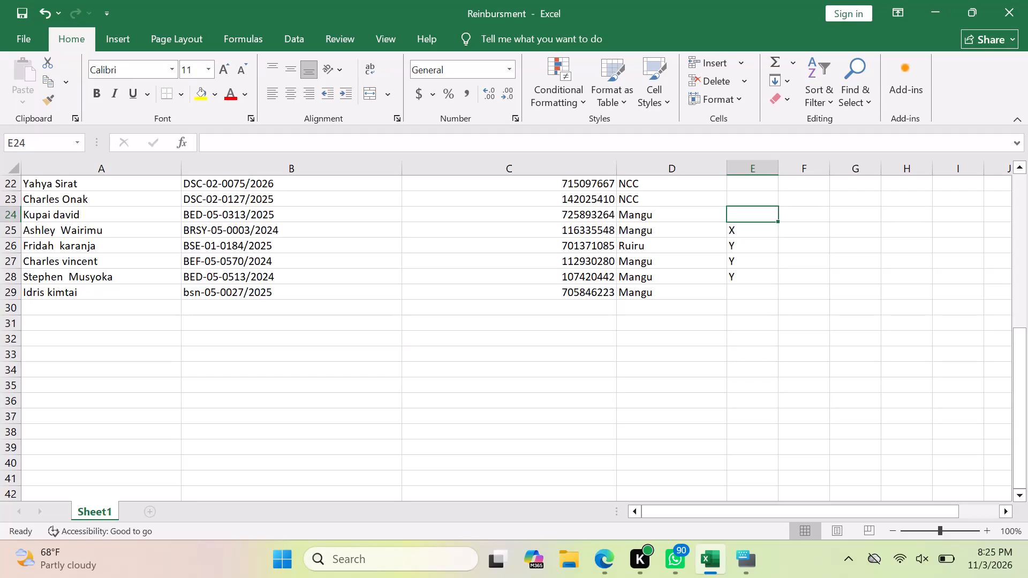
# Mark the student in row 24 with X in cell E24 and move to the mark cell of row 23.
pyautogui.scroll(1, 681, 227)
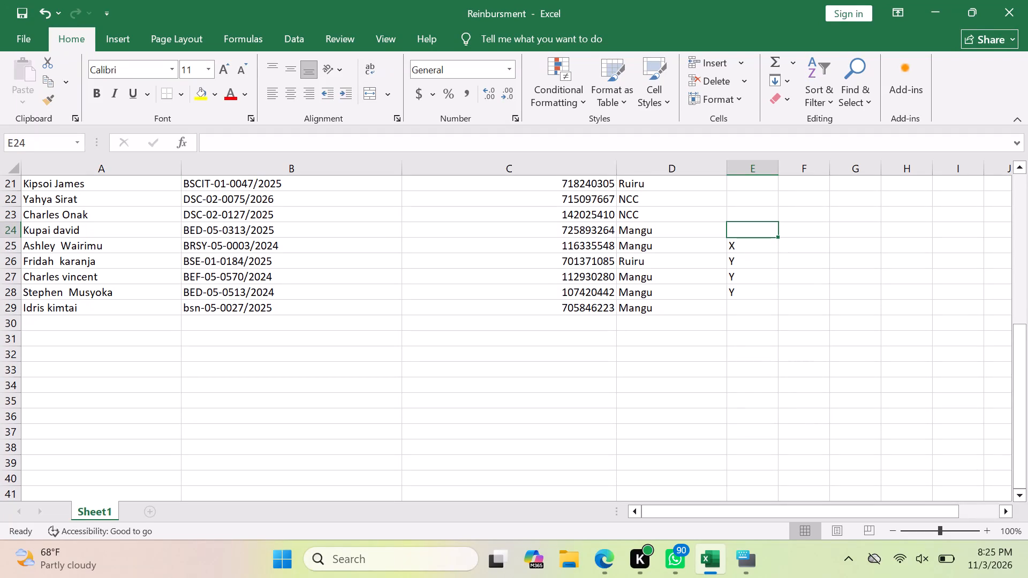
pyautogui.click(739, 227)
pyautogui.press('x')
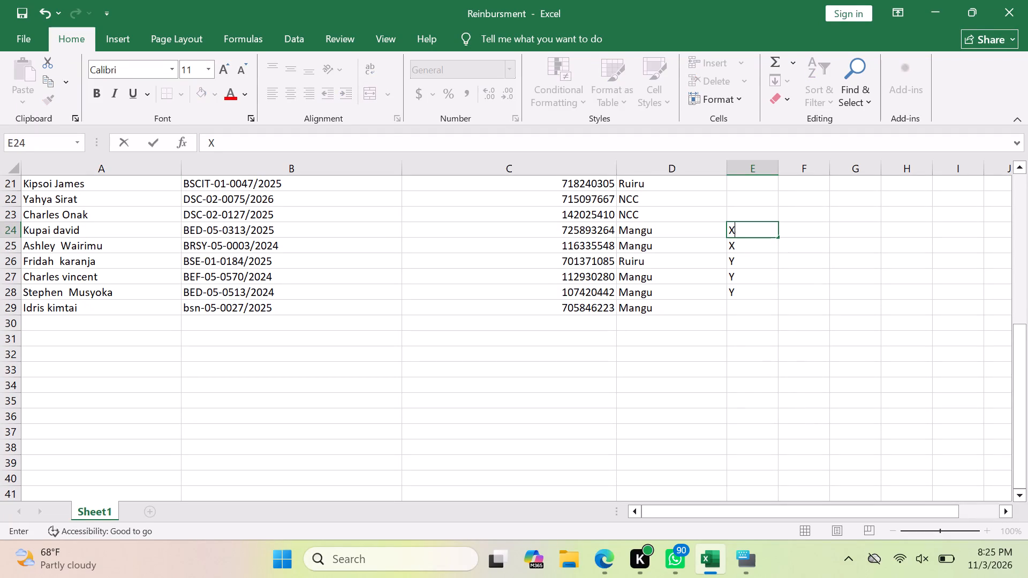
pyautogui.click(743, 211)
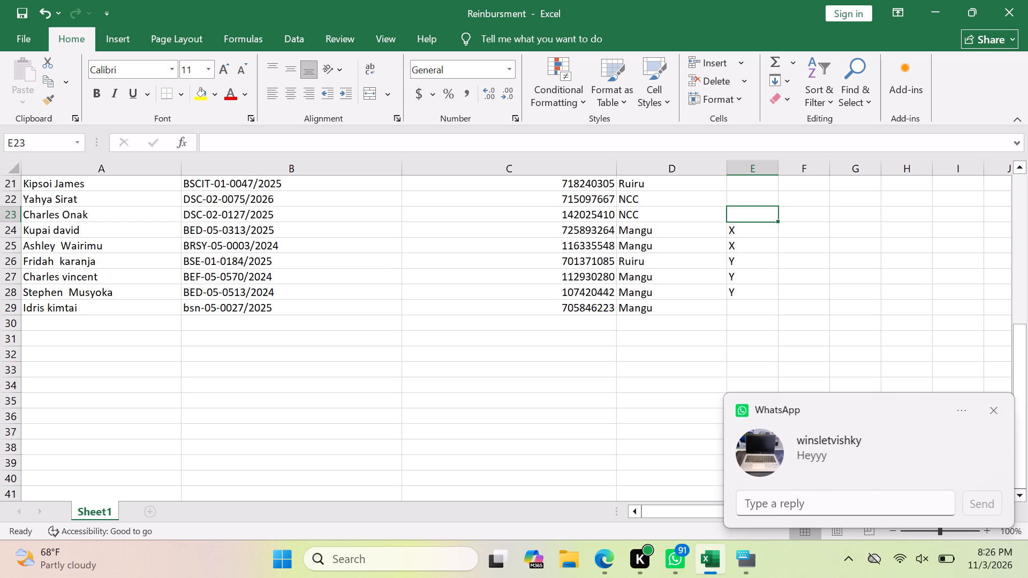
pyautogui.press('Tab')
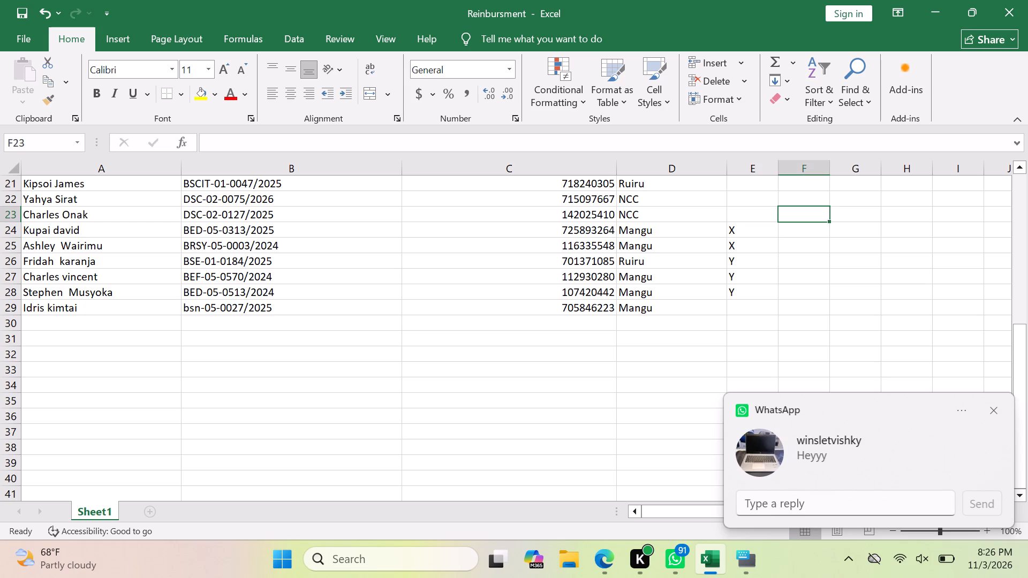
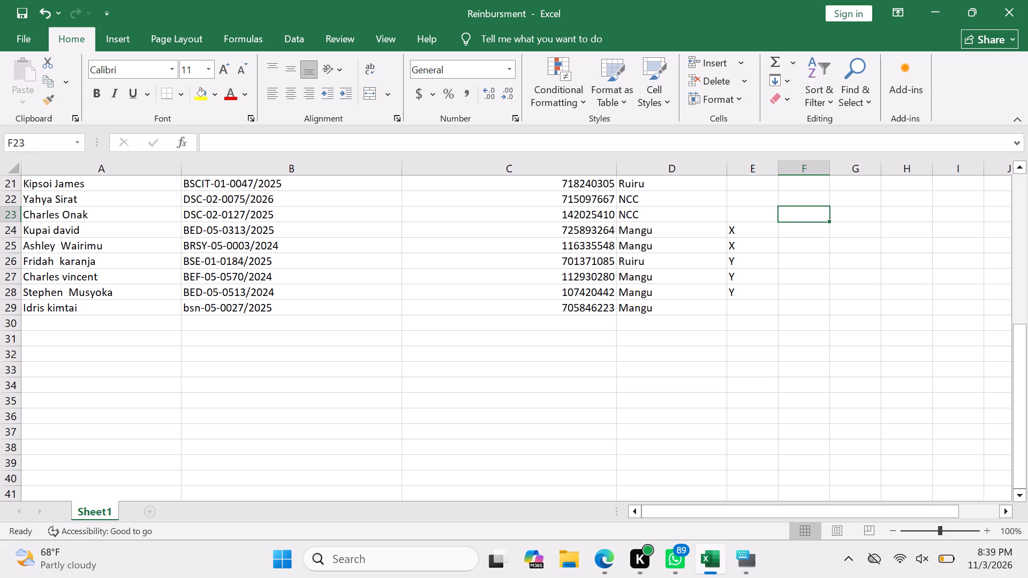
# Select the empty mark cell E23 beside the student in row 23.
pyautogui.click(738, 216)
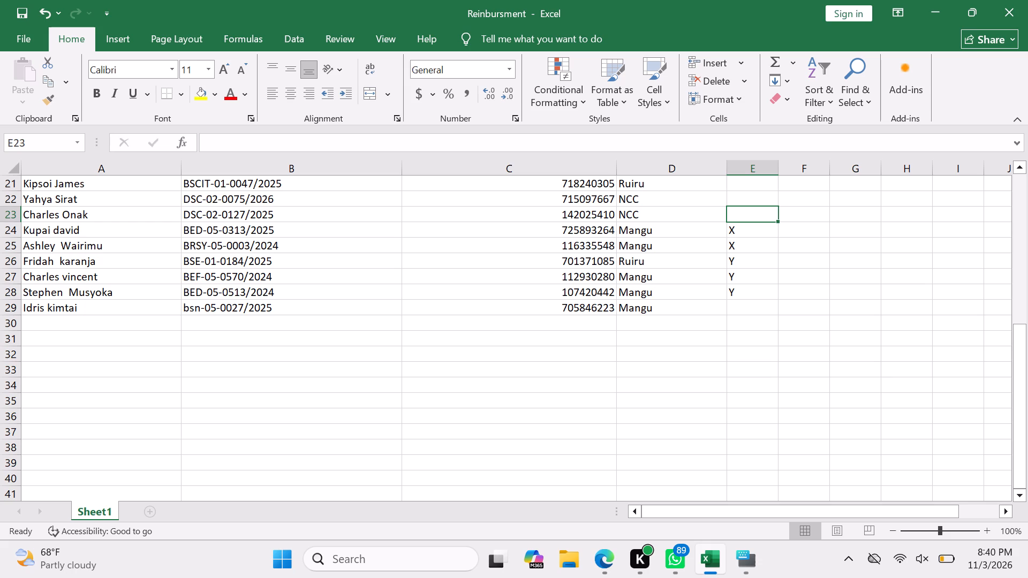
pyautogui.click(734, 215)
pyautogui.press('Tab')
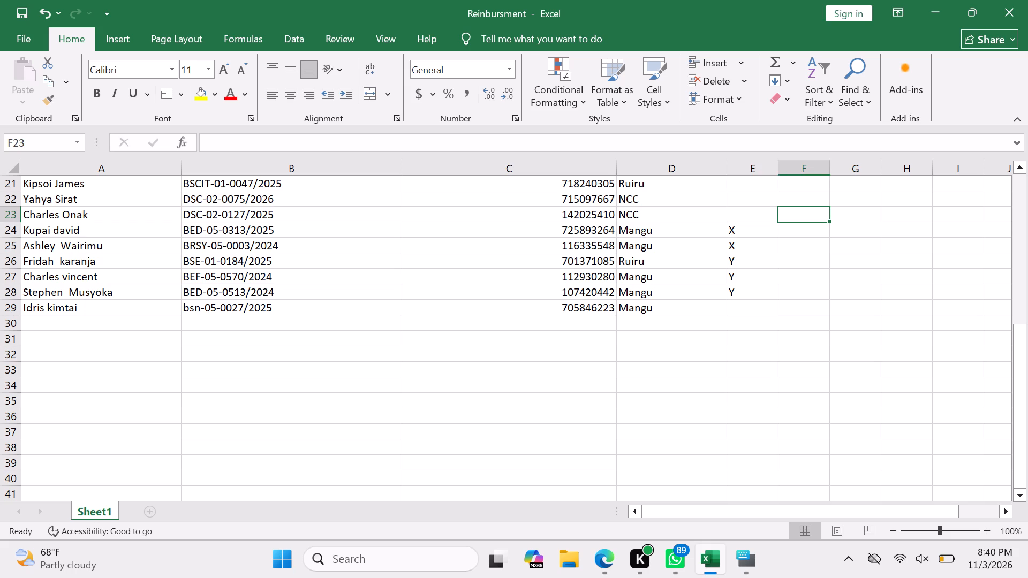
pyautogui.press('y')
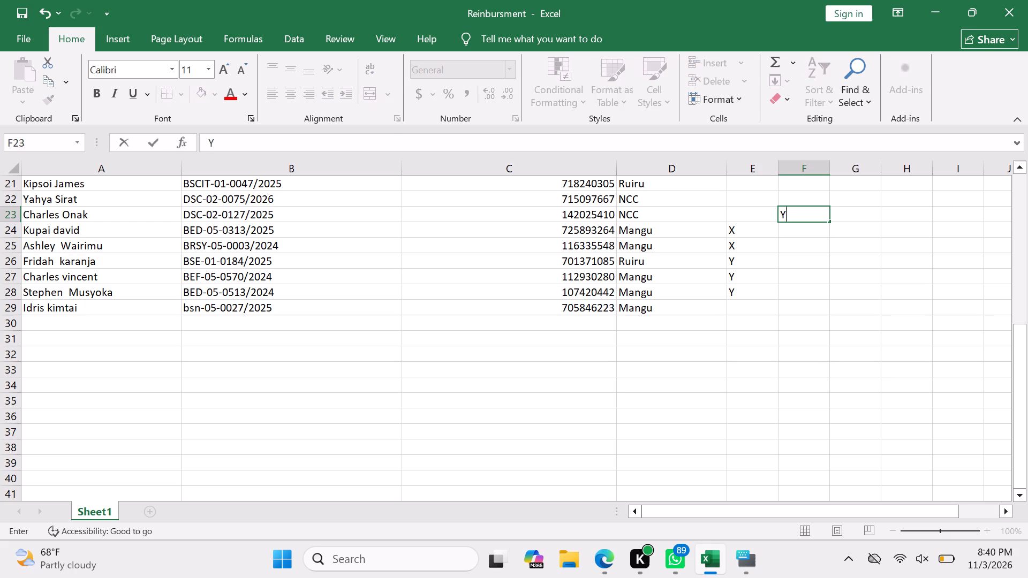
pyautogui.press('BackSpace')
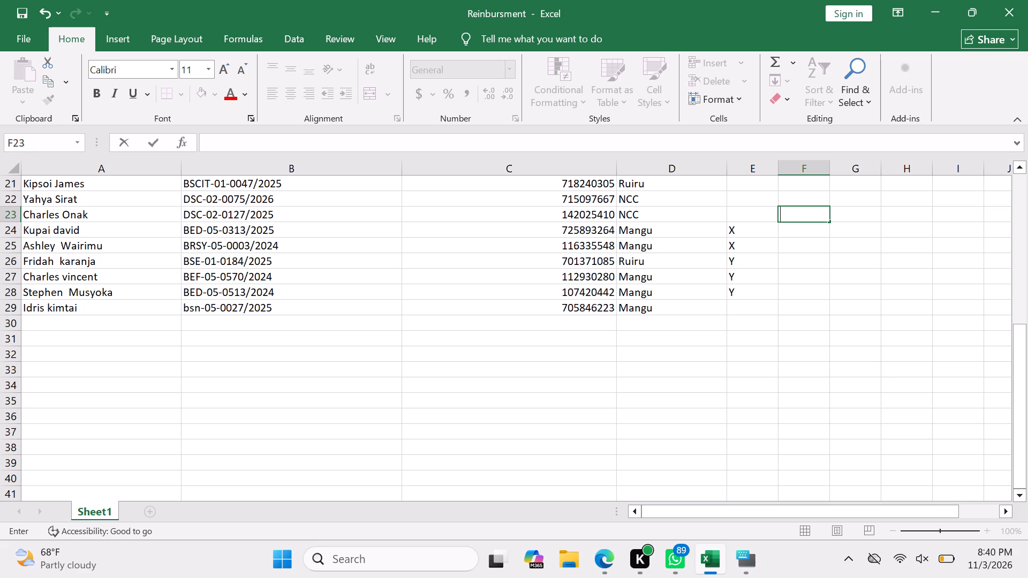
# Mark the student in row 23 with Y in cell E23 and move to the mark cell of row 22.
pyautogui.click(740, 218)
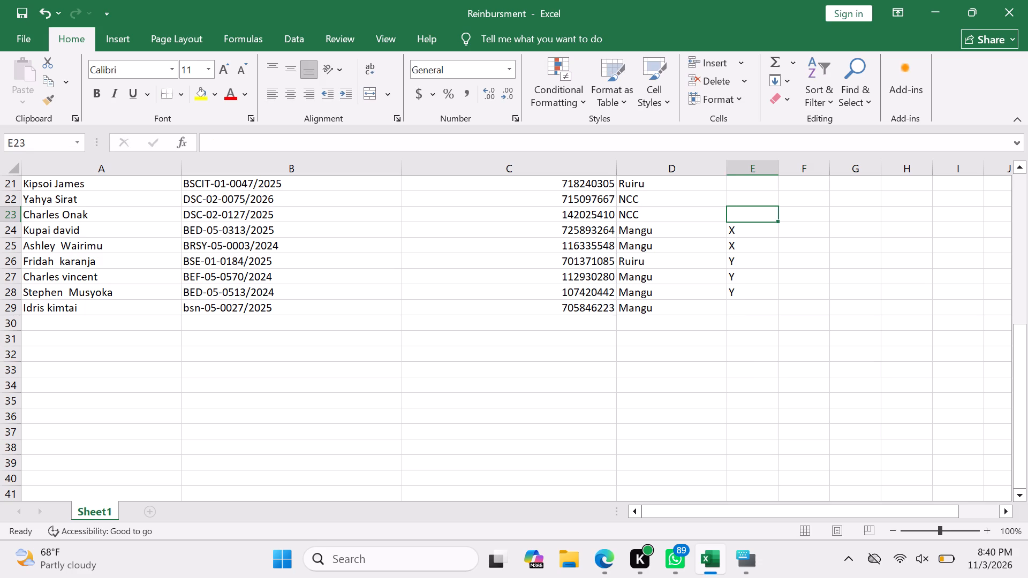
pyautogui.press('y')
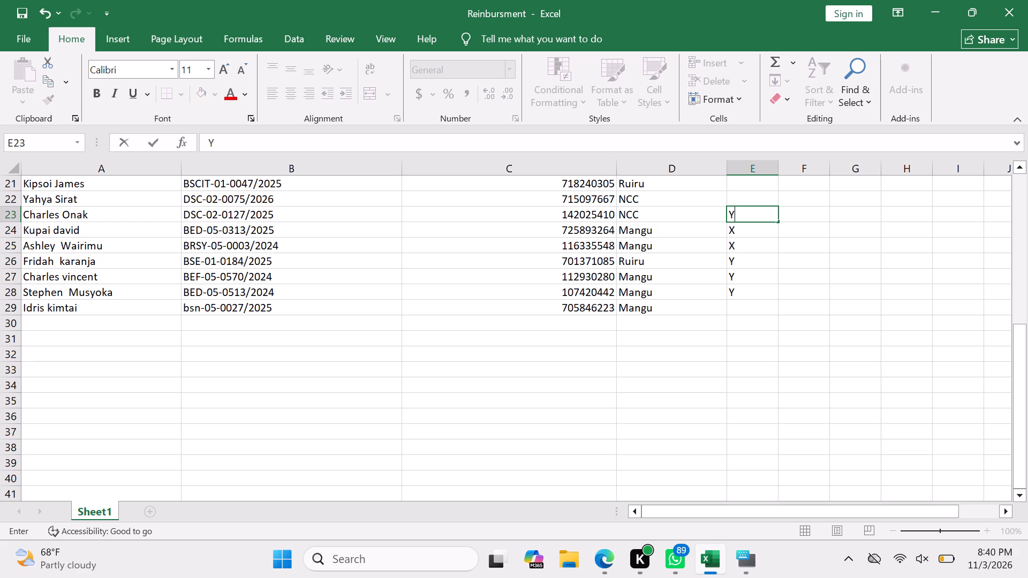
pyautogui.scroll(3, 740, 220)
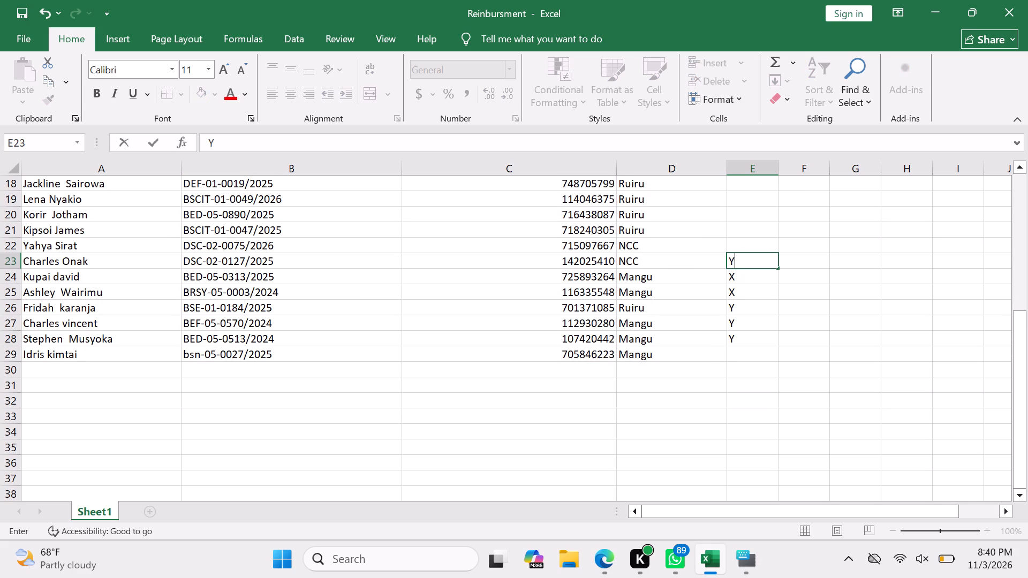
pyautogui.click(736, 244)
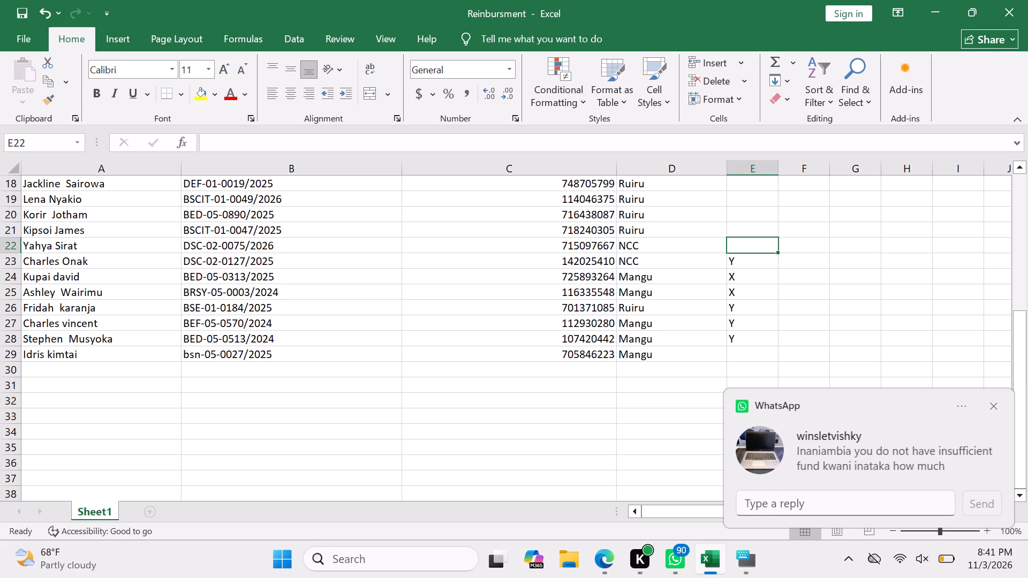
pyautogui.click(736, 244)
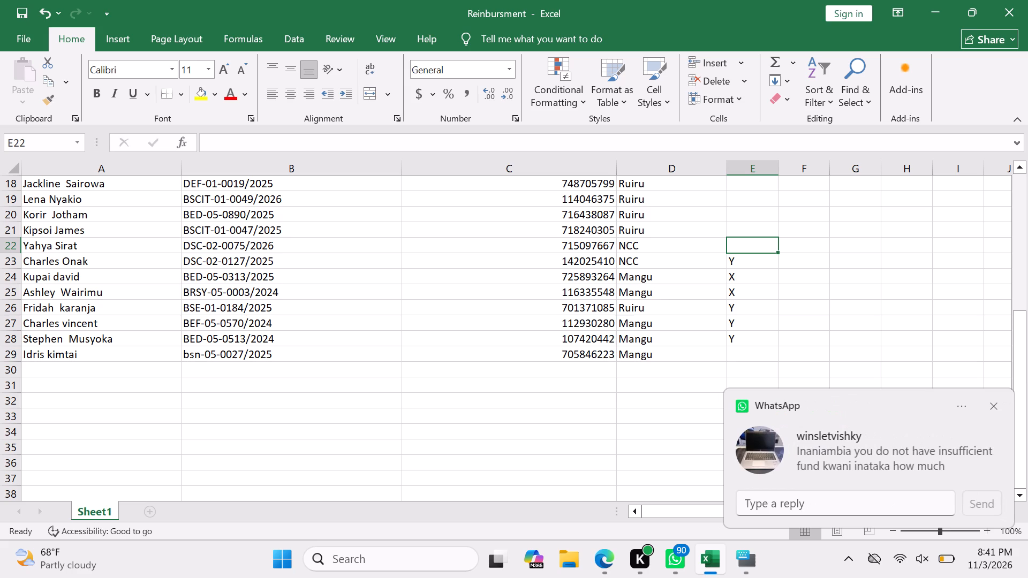
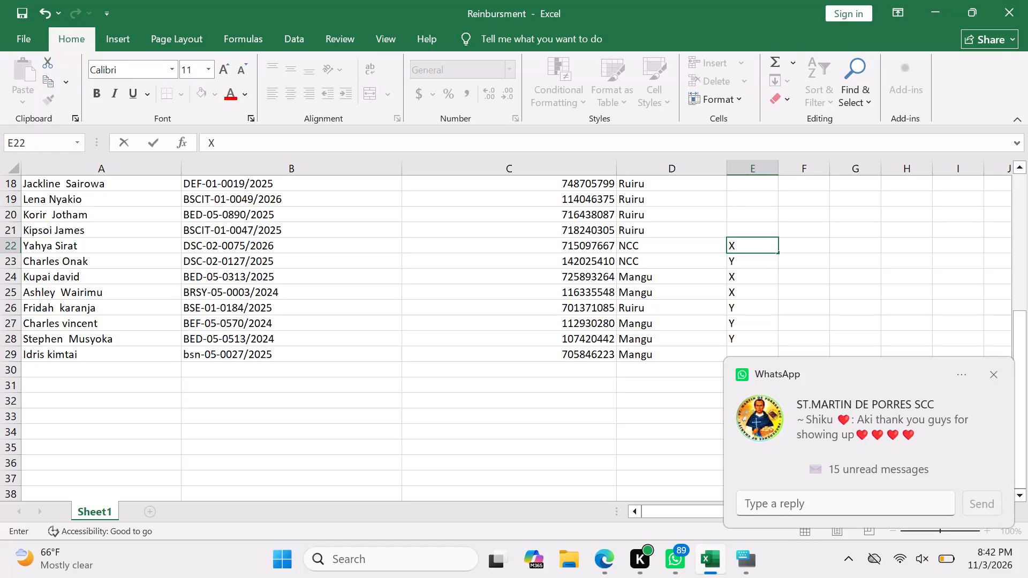
# Select the empty mark cell E21 beside the student in row 21.
pyautogui.click(742, 231)
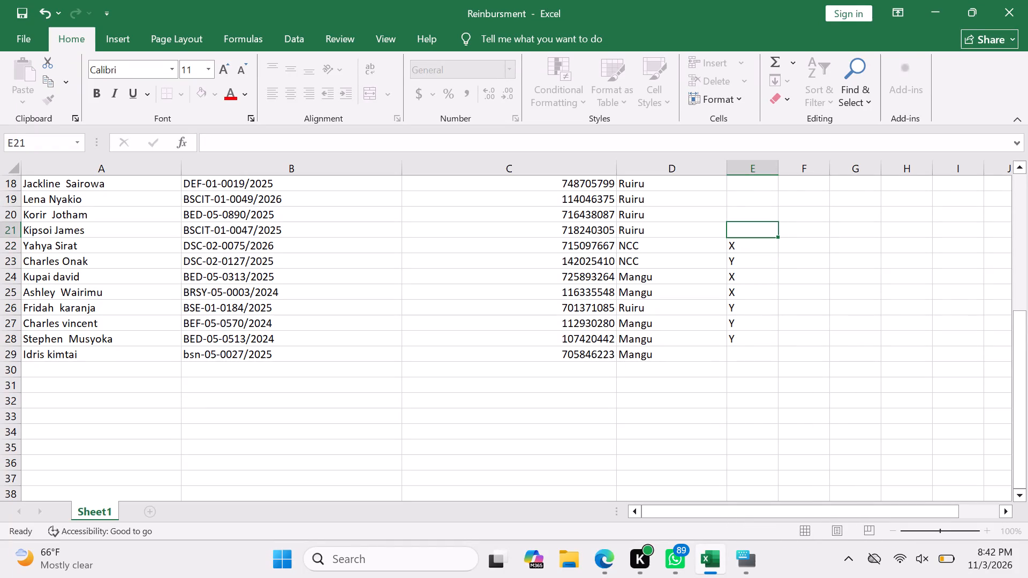
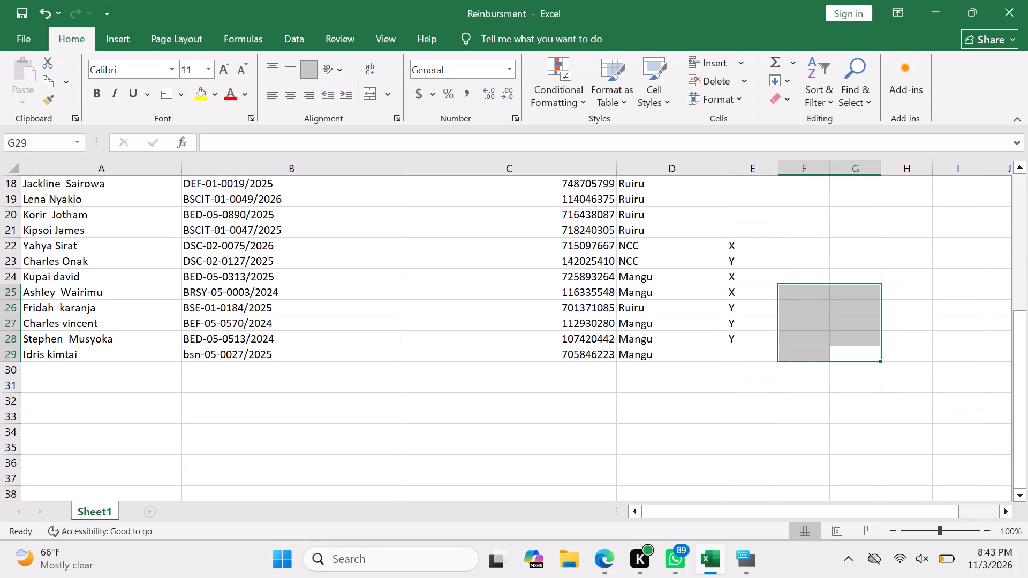
# Mark the student in row 21 with Y in cell E21.
pyautogui.click(744, 232)
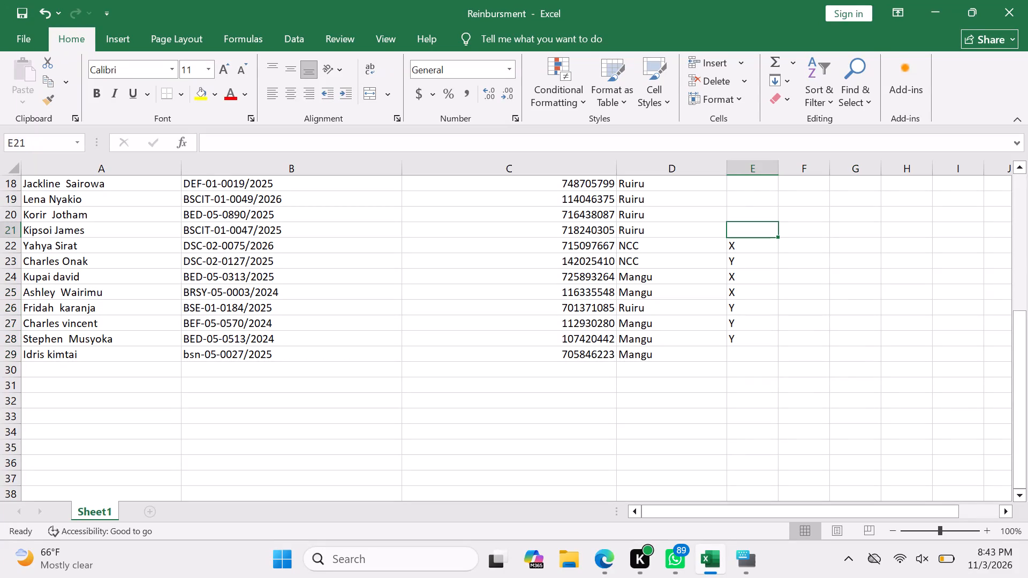
pyautogui.press('y')
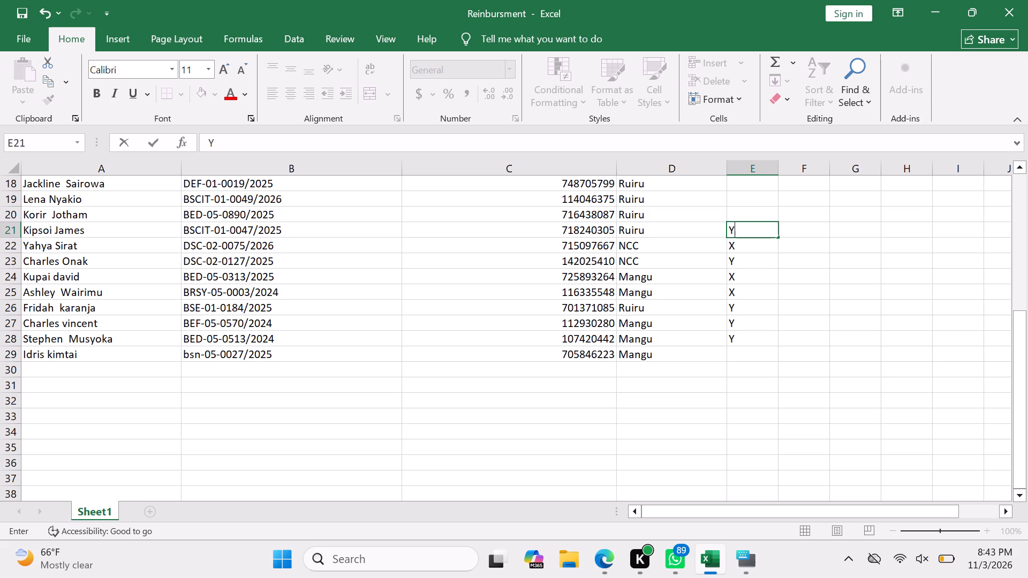
pyautogui.click(735, 212)
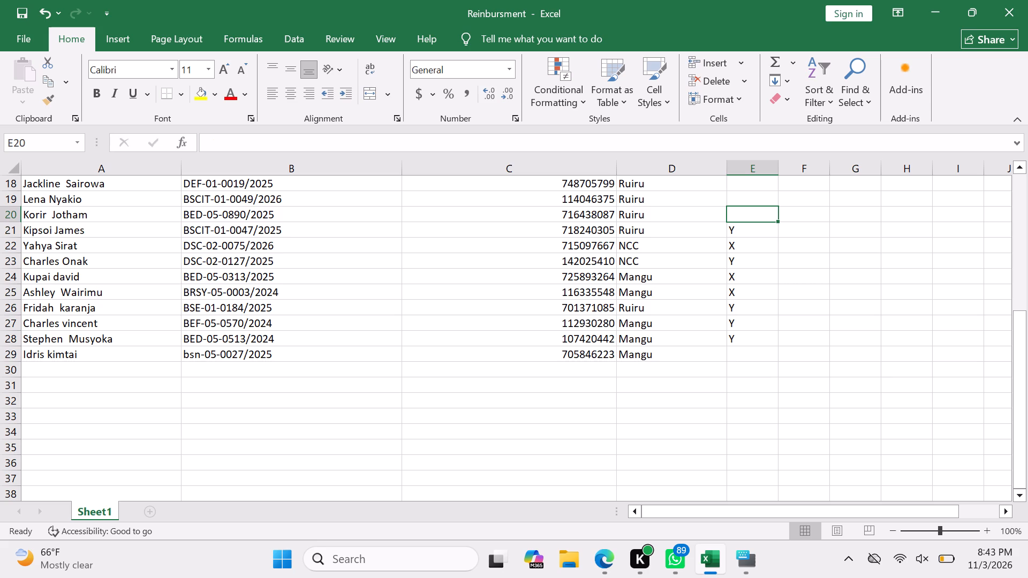
# Replace the campus entry in D20 with Mangu.
pyautogui.click(657, 220)
pyautogui.press('BackSpace')
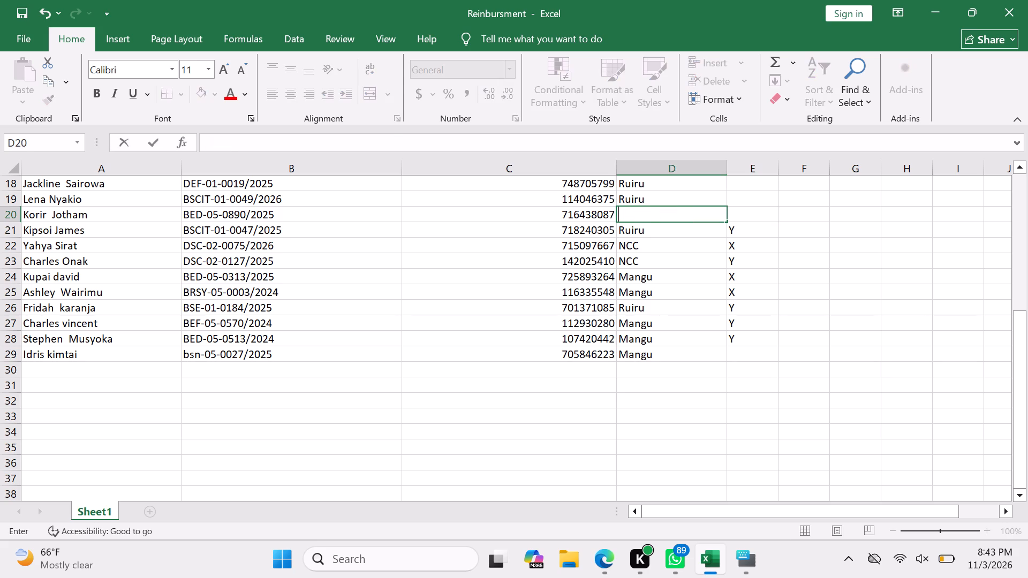
pyautogui.press('m')
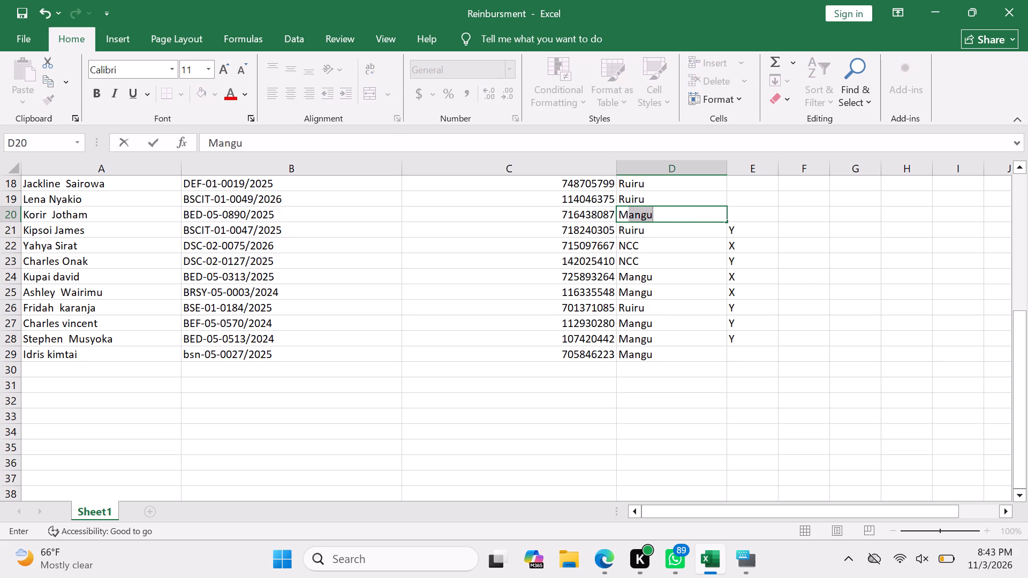
pyautogui.click(670, 211)
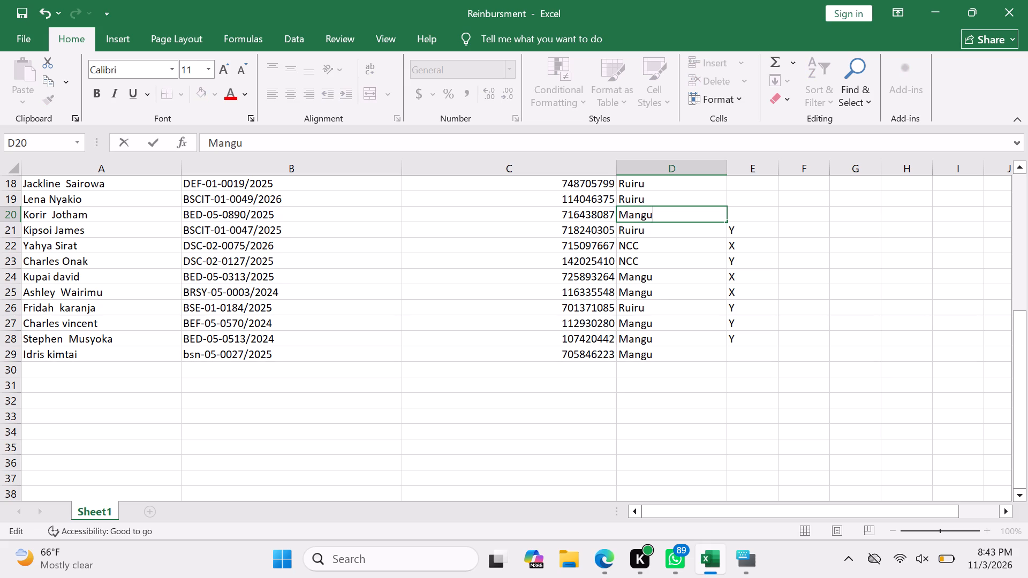
pyautogui.click(740, 212)
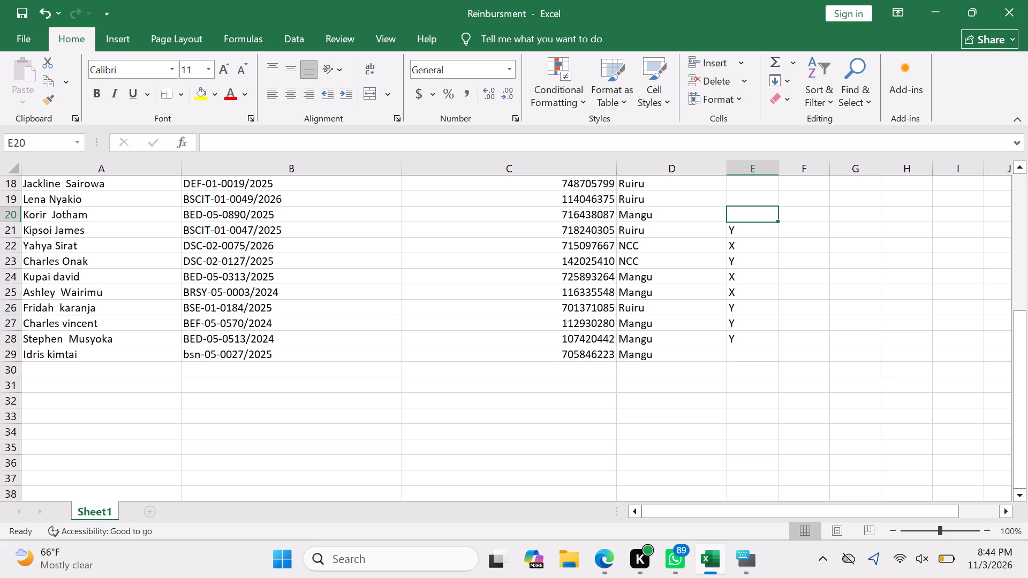
# Clear the X marks in column E for the students in rows 25, 24 and 22.
pyautogui.click(750, 287)
pyautogui.press('BackSpace')
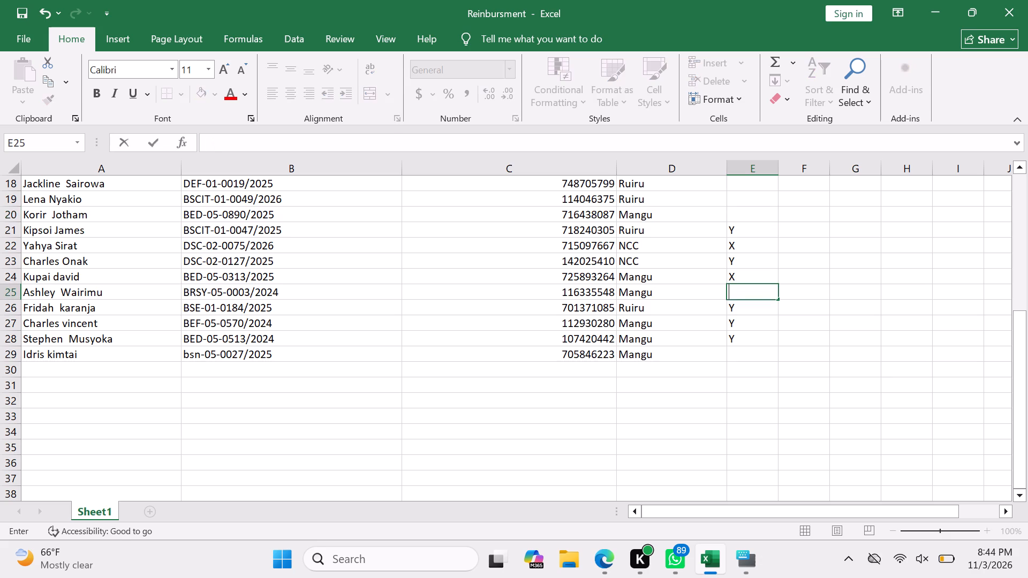
pyautogui.click(750, 273)
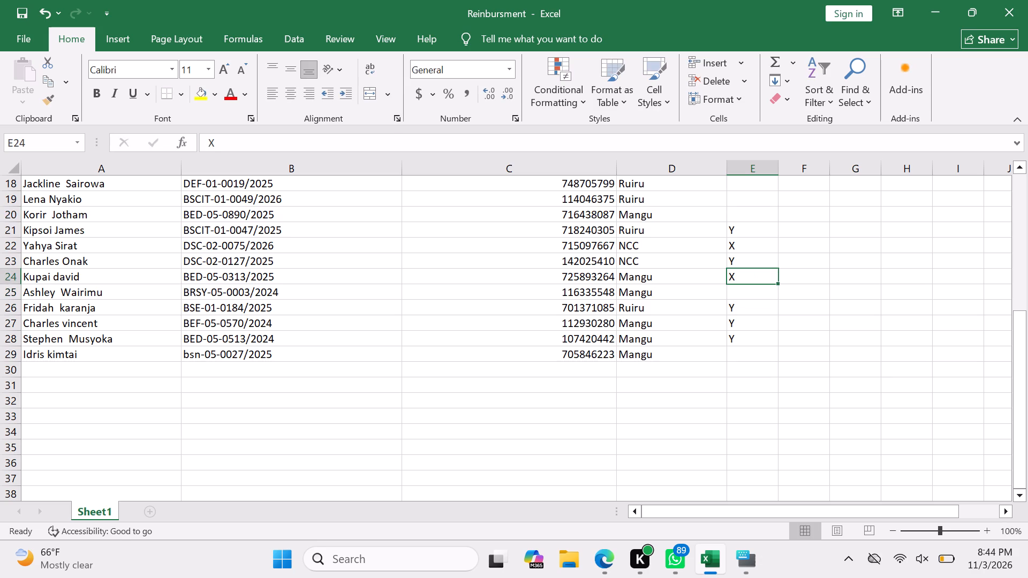
pyautogui.press('BackSpace')
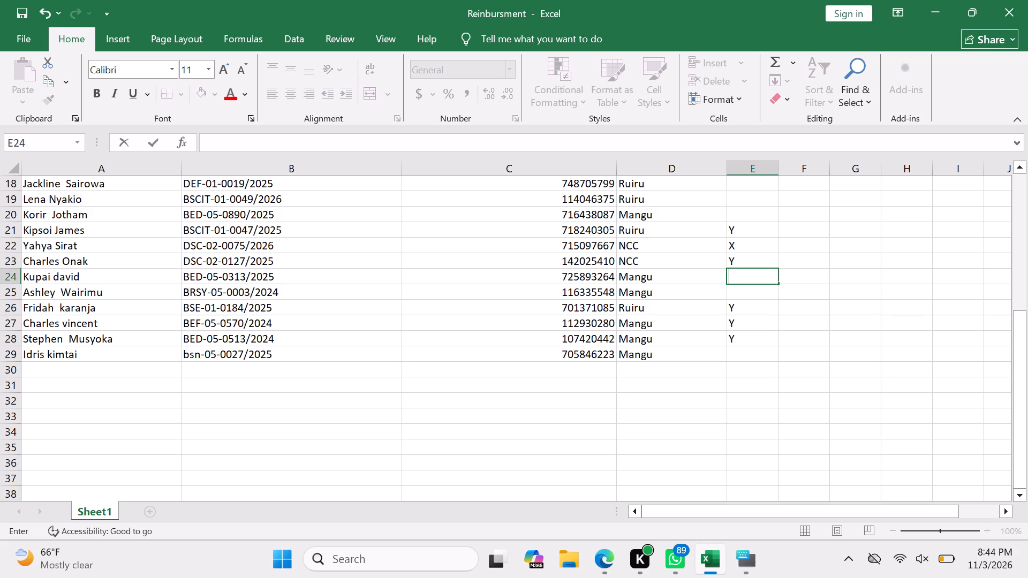
pyautogui.click(744, 244)
pyautogui.press('BackSpace')
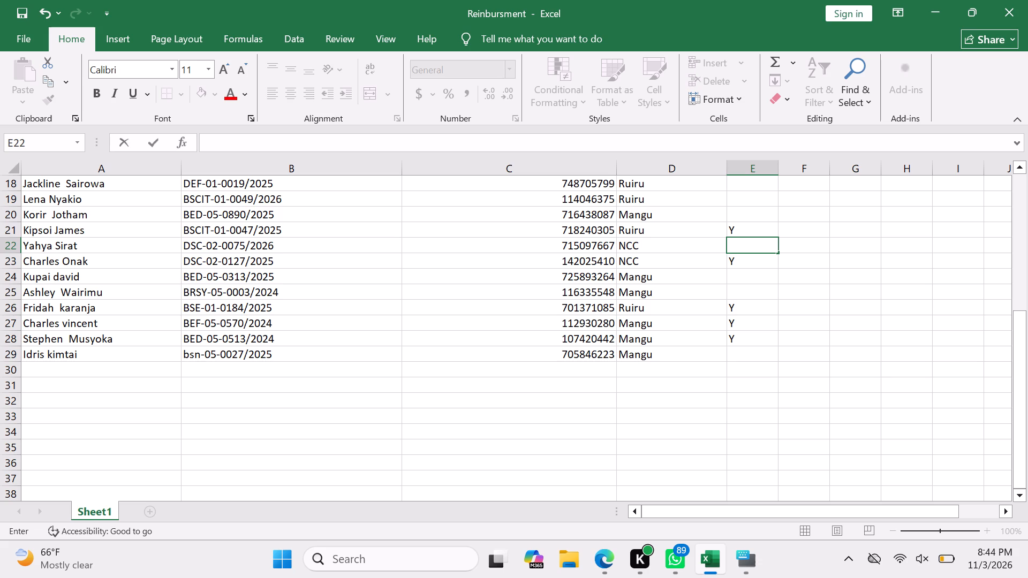
# Dismiss the WhatsApp notification and select the empty mark cell E20 beside the student in row 20.
pyautogui.click(751, 215)
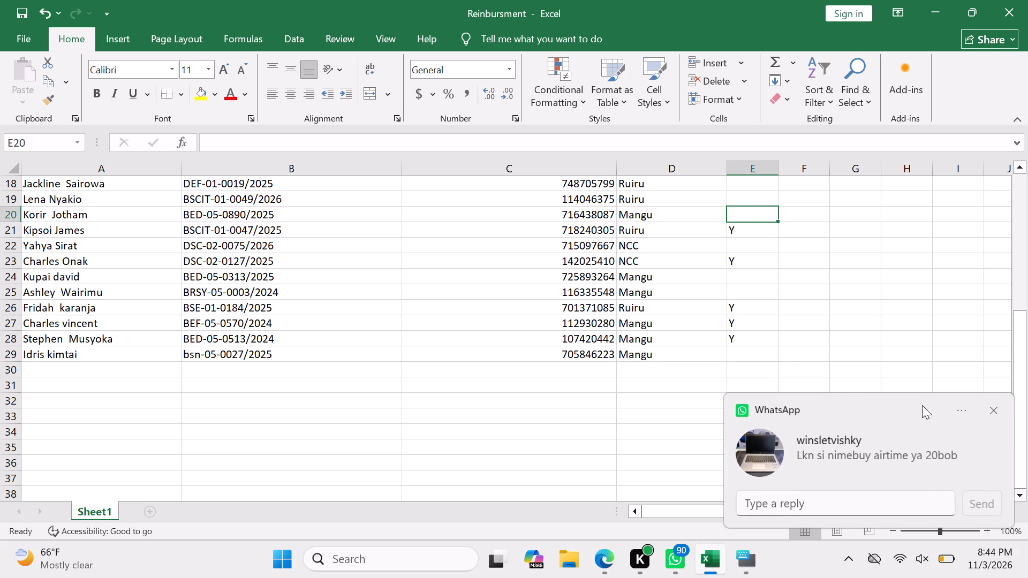
pyautogui.click(989, 409)
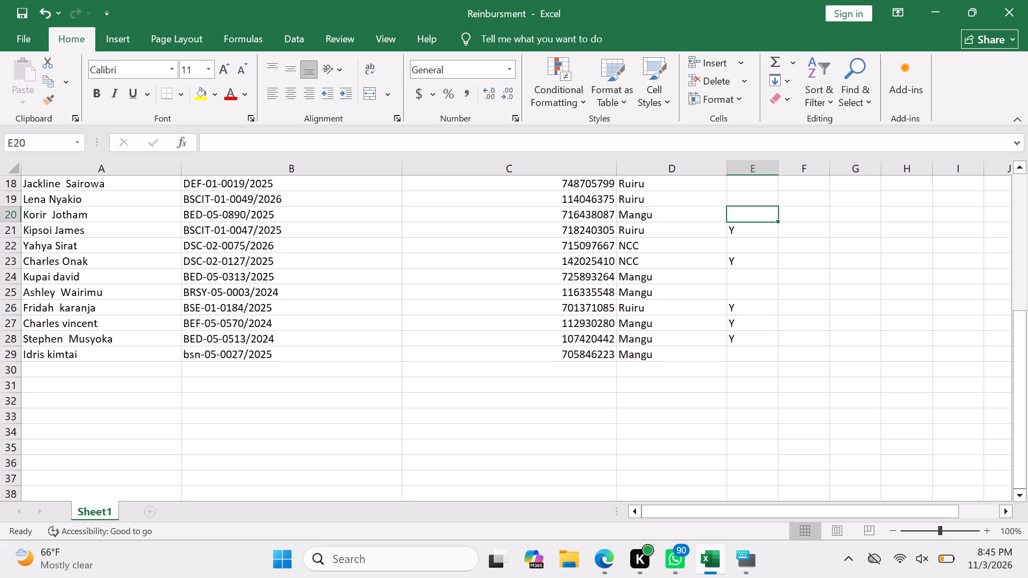
pyautogui.click(746, 214)
# Mark the student in row 20 with Y in cell E20.
pyautogui.scroll(10, 591, 231)
pyautogui.scroll(-4, 591, 231)
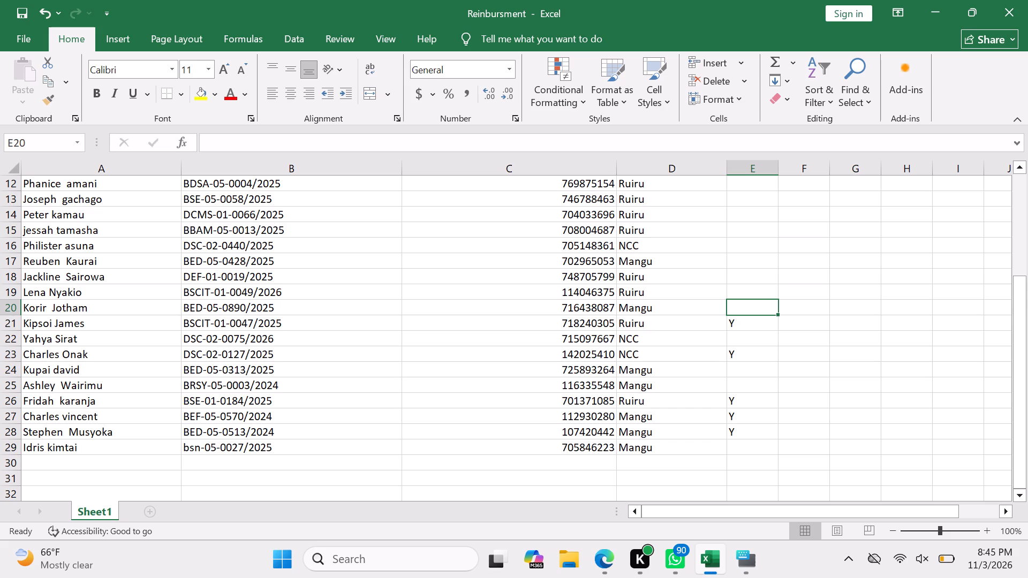
pyautogui.click(746, 308)
pyautogui.press('y')
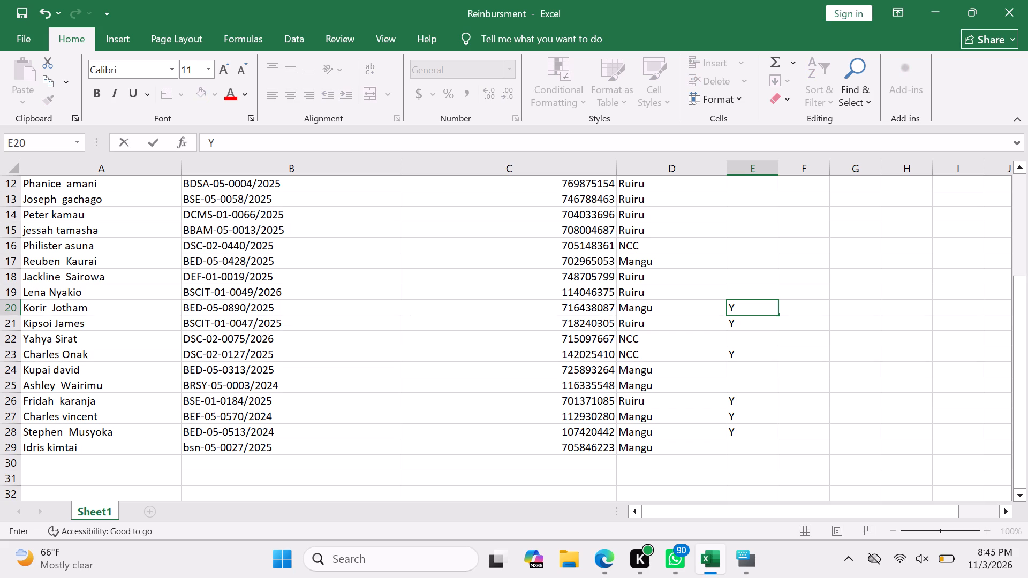
pyautogui.click(745, 294)
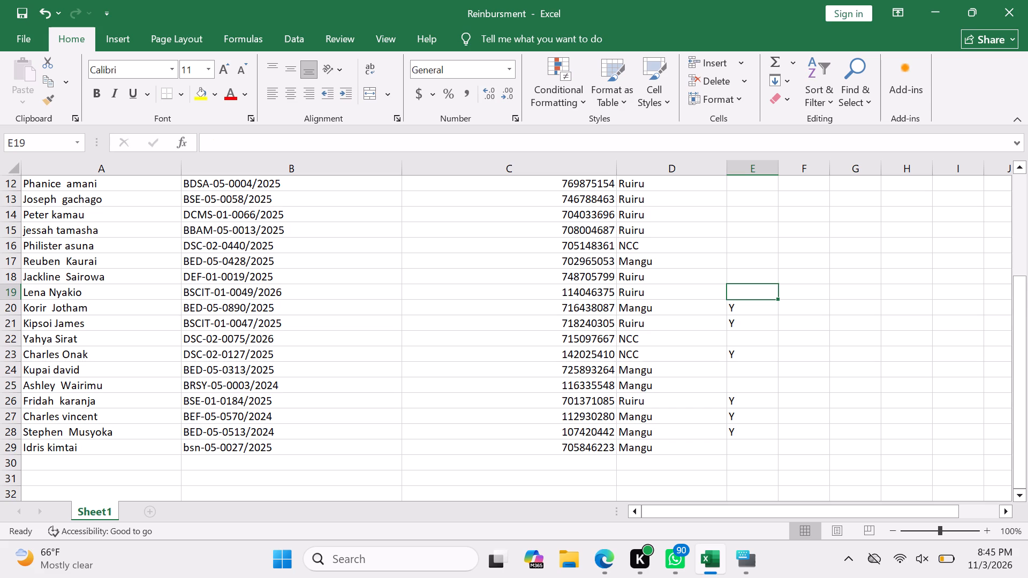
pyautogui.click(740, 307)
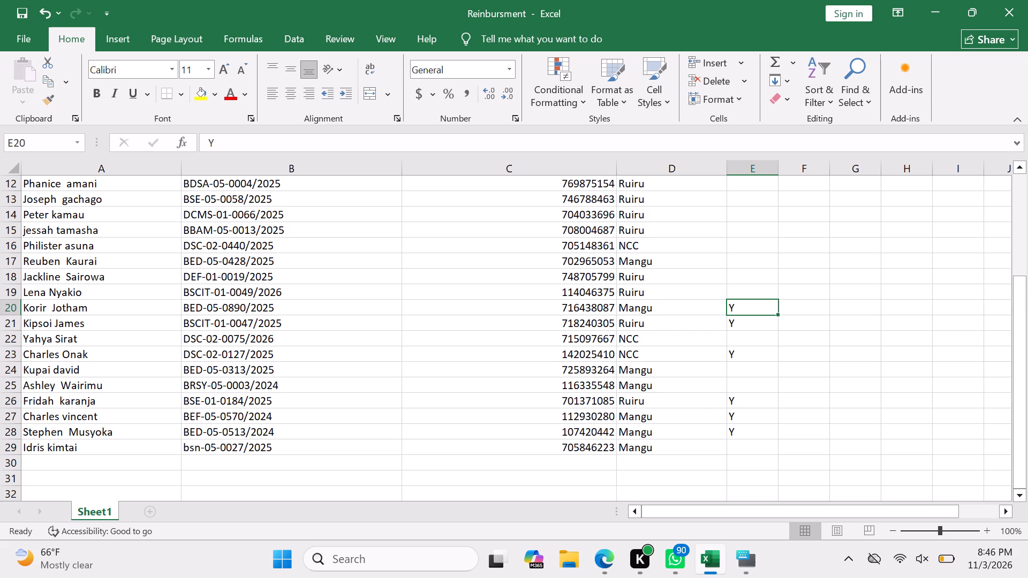
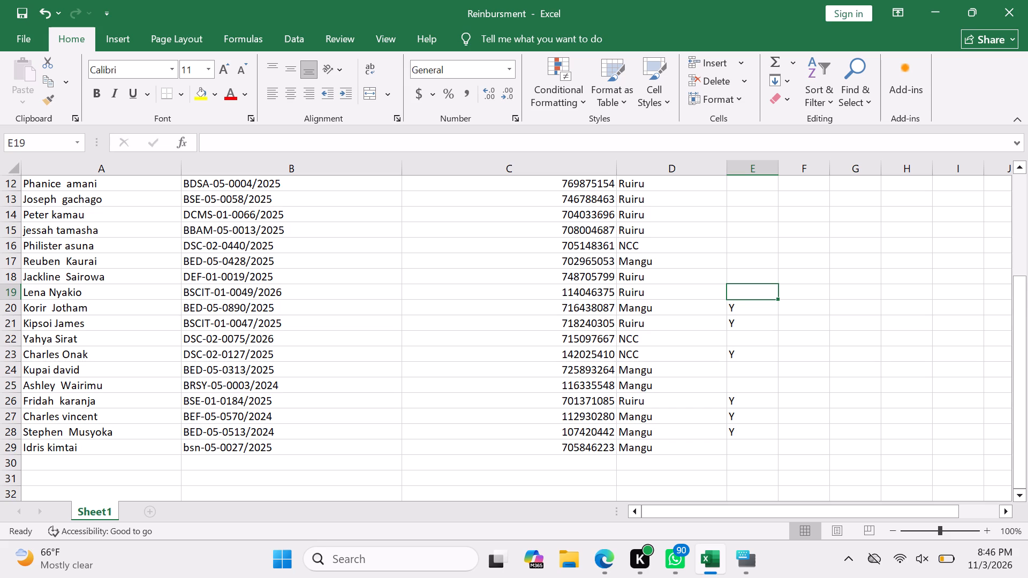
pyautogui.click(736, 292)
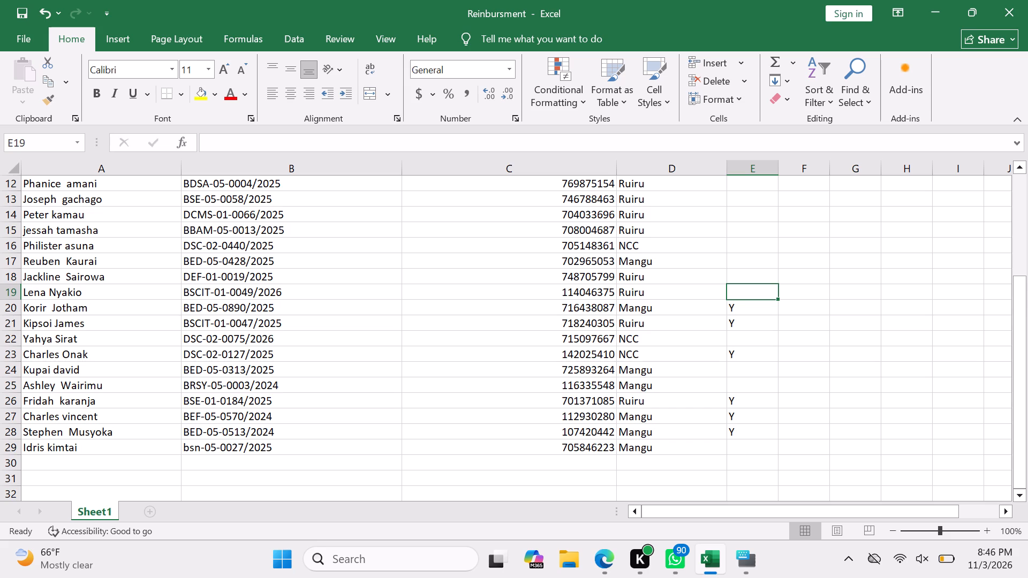
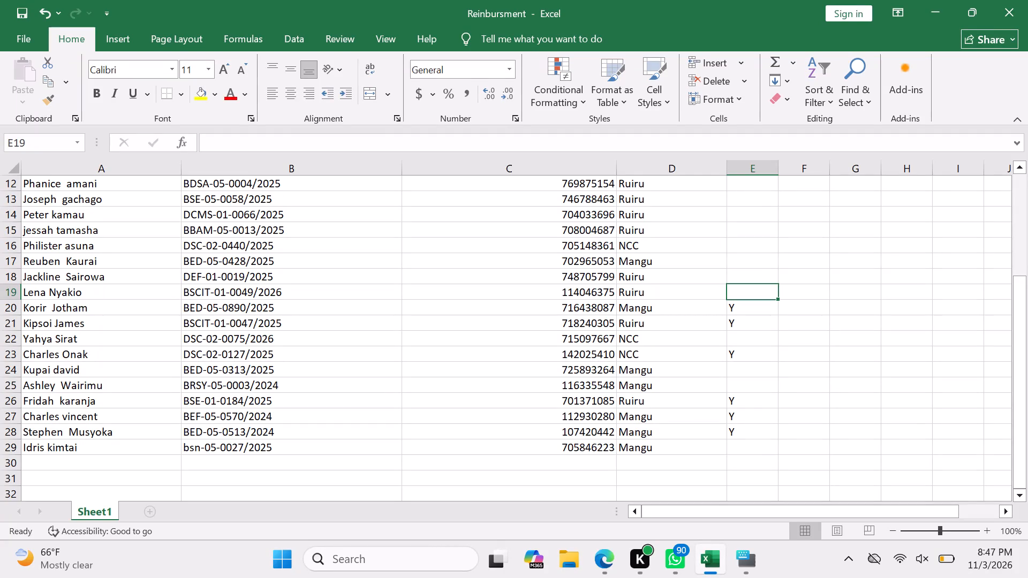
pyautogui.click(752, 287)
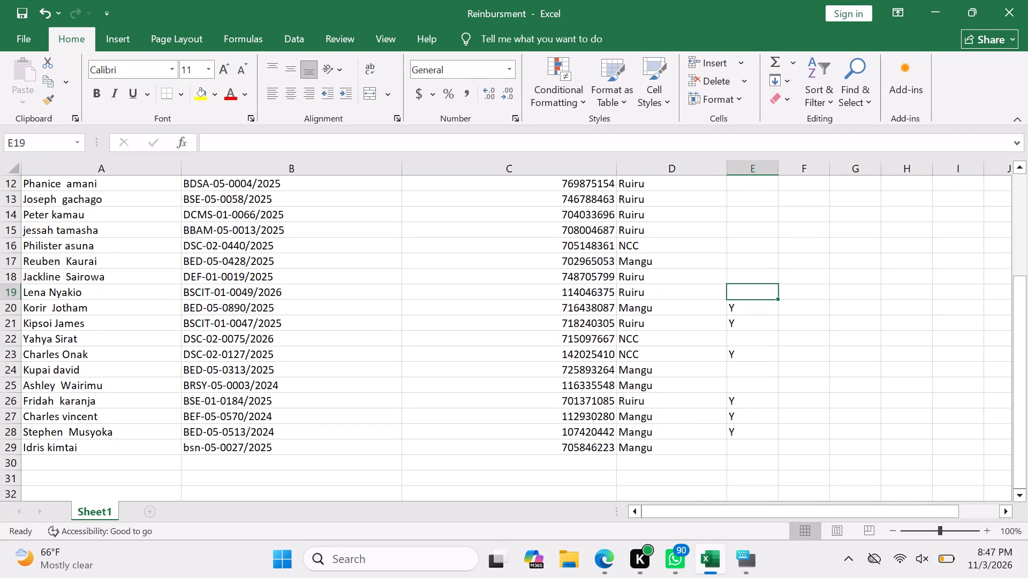
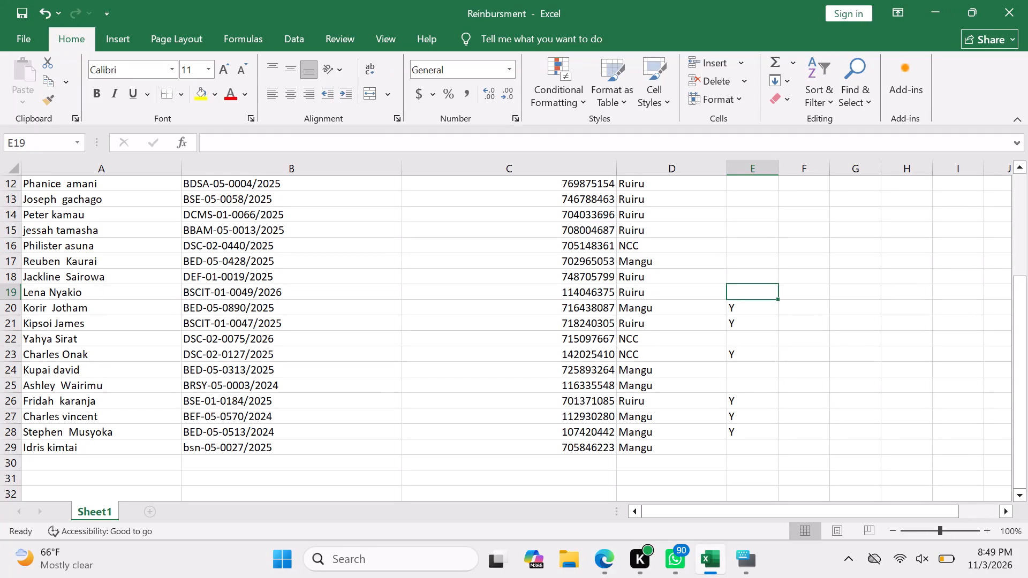
# Mark the student in row 19 with Y in cell E19.
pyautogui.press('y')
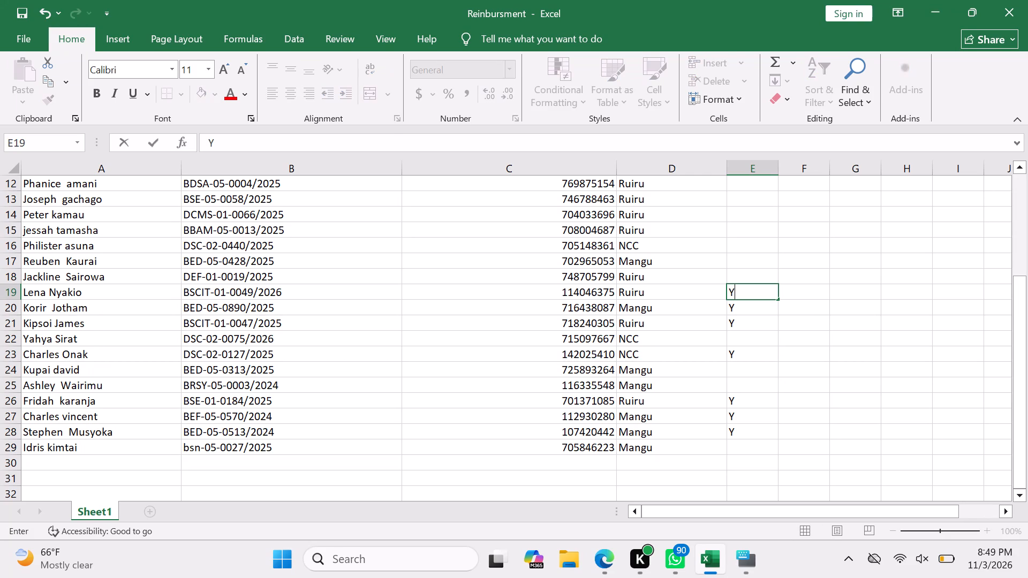
# Commit the Y mark in cell E19 and move on to cell E18 for the student in row 18.
pyautogui.click(731, 278)
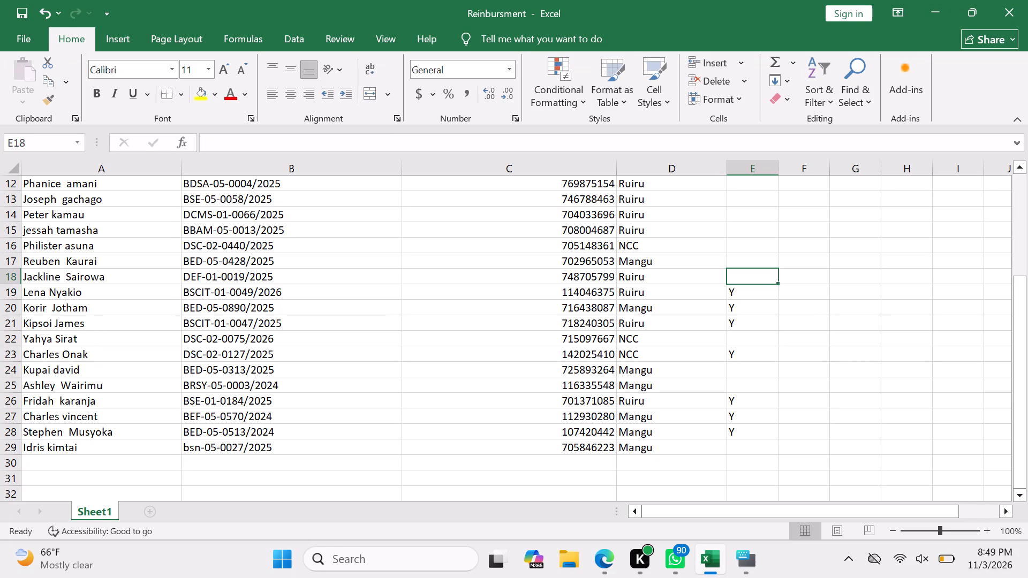